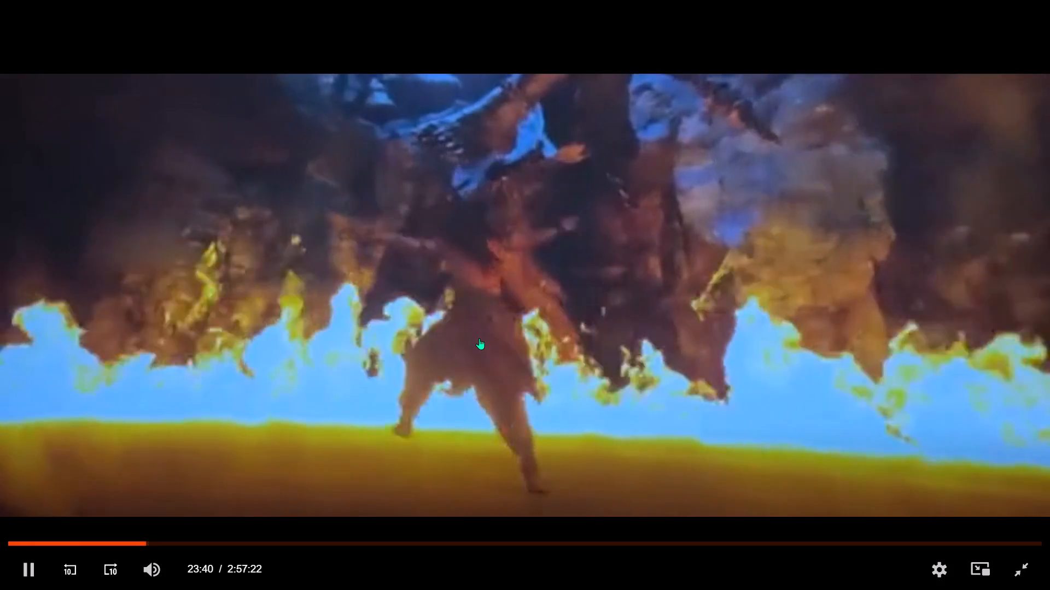
Pause the movie, leave full-screen view and return to the course's MCQ Practice page.
{"action": "left_click", "coordinate": [480, 338]}
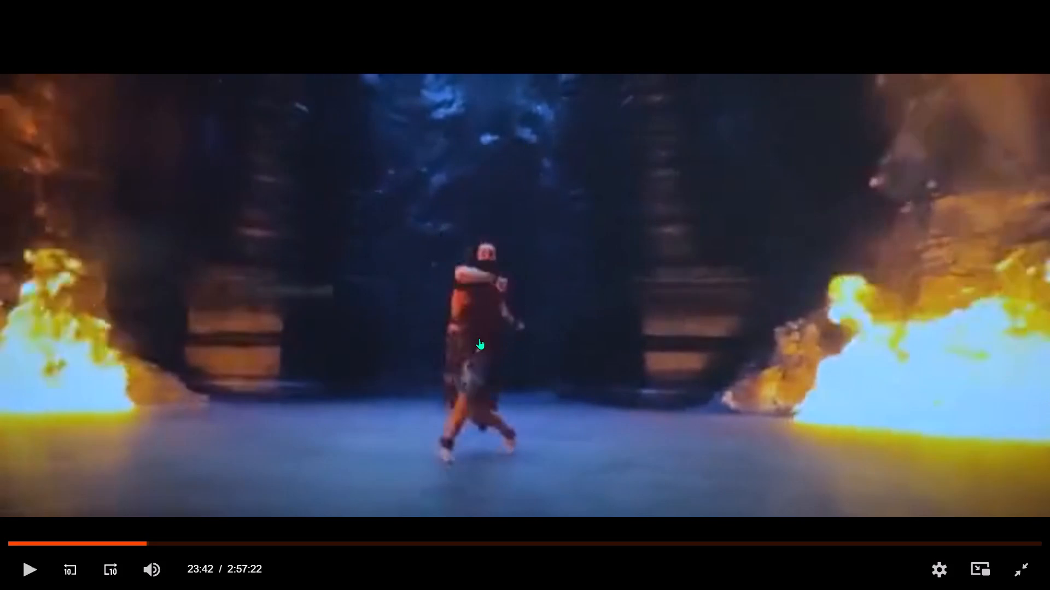
{"action": "key", "text": "Escape"}
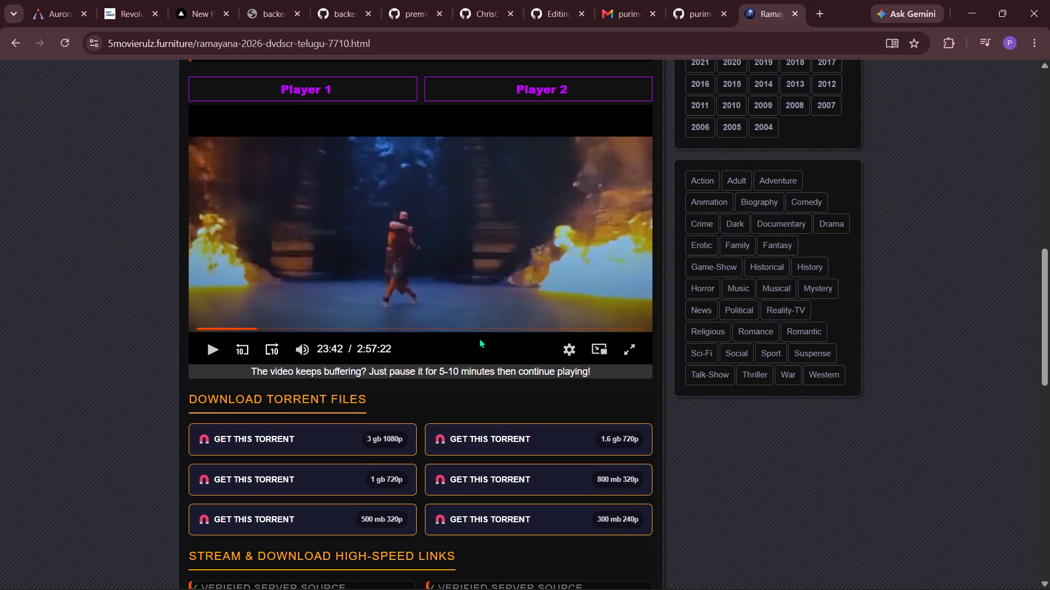
{"action": "left_click", "coordinate": [205, 1]}
{"action": "left_click", "coordinate": [139, 4]}
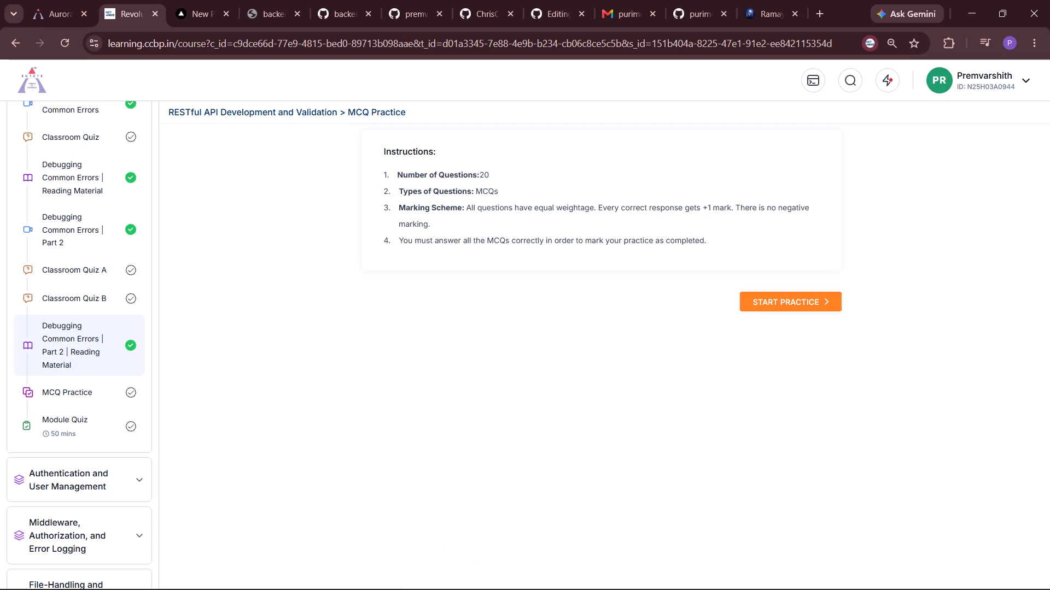
Open the Word version of backend-Lab-Report-02 from the Documents folder in File Explorer.
{"action": "left_click", "coordinate": [290, 581]}
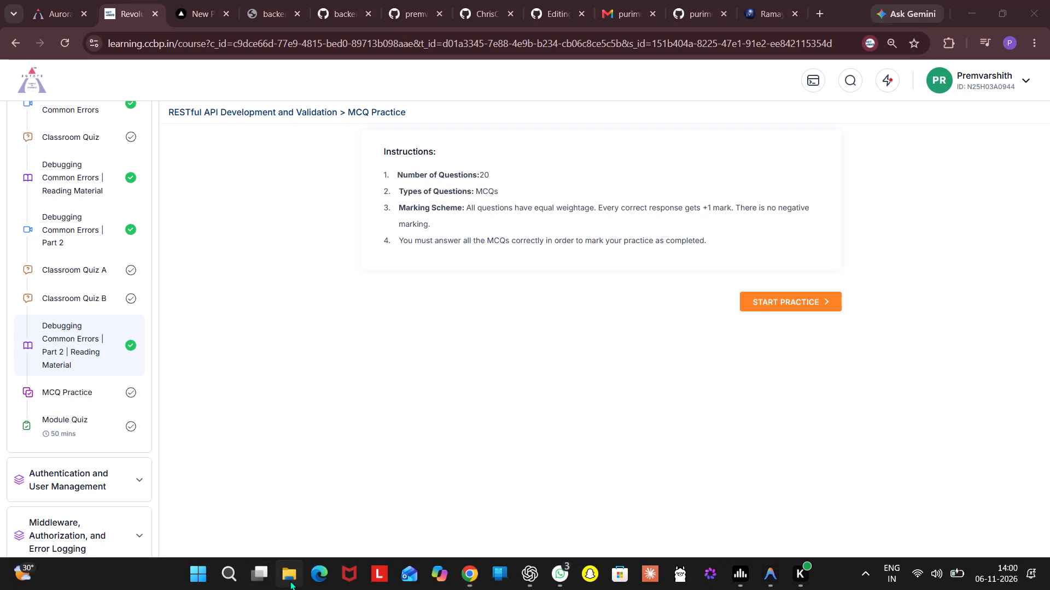
{"action": "scroll", "coordinate": [224, 401], "scroll_direction": "down", "scroll_amount": 20}
{"action": "scroll", "coordinate": [224, 401], "scroll_direction": "down", "scroll_amount": 4}
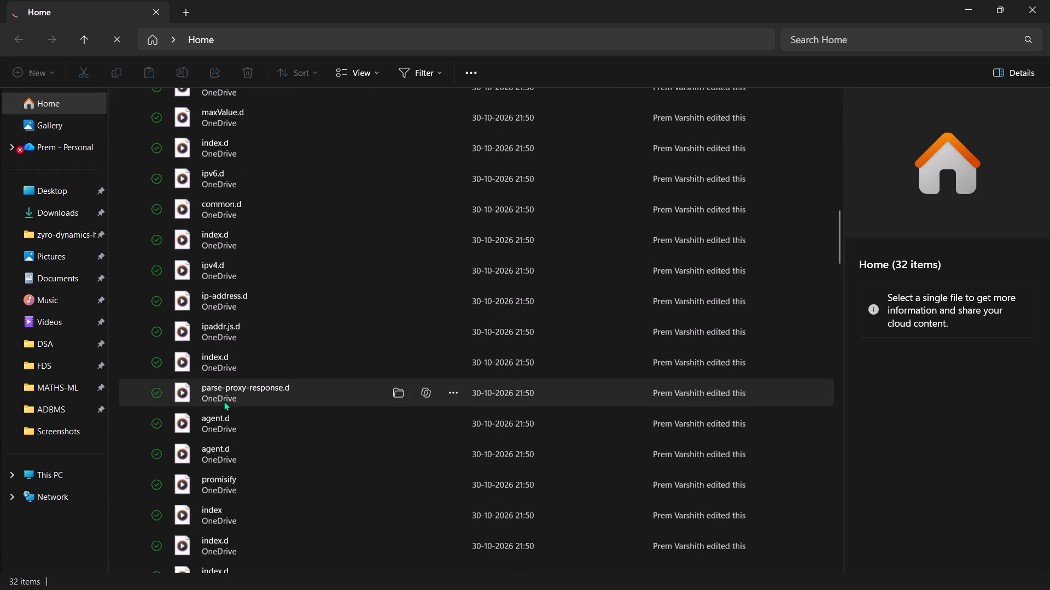
{"action": "scroll", "coordinate": [257, 529], "scroll_direction": "down", "scroll_amount": 14}
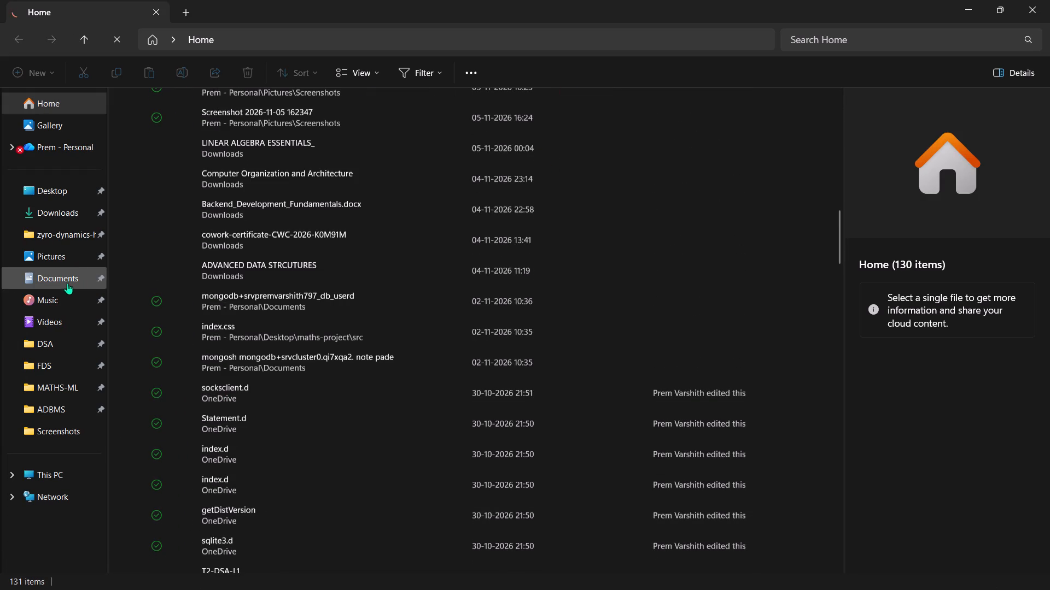
{"action": "left_click", "coordinate": [66, 286]}
{"action": "scroll", "coordinate": [390, 365], "scroll_direction": "down", "scroll_amount": 9}
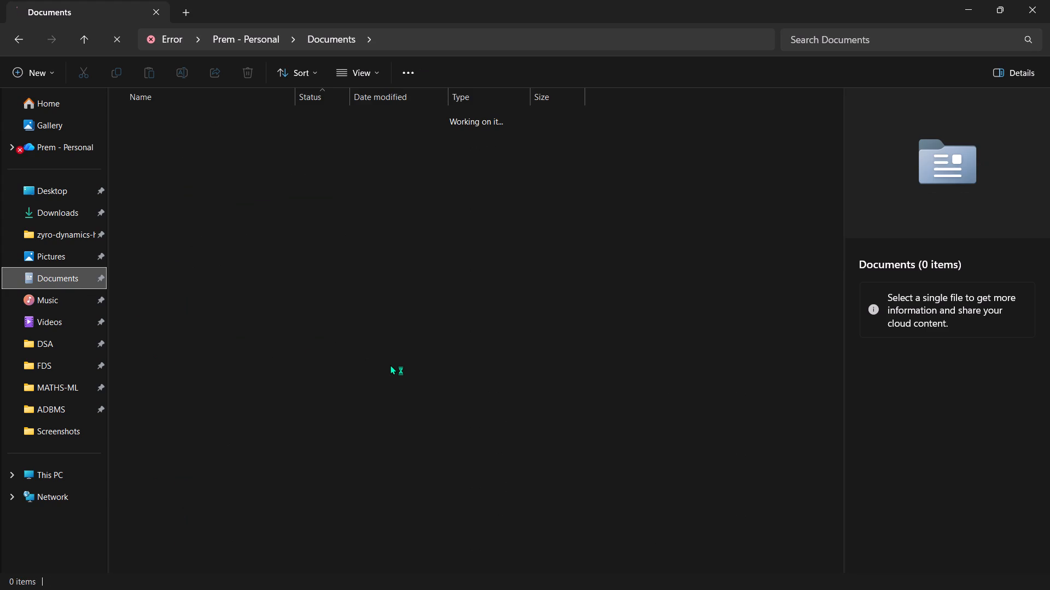
{"action": "scroll", "coordinate": [390, 365], "scroll_direction": "down", "scroll_amount": 9}
{"action": "scroll", "coordinate": [294, 356], "scroll_direction": "down", "scroll_amount": 6}
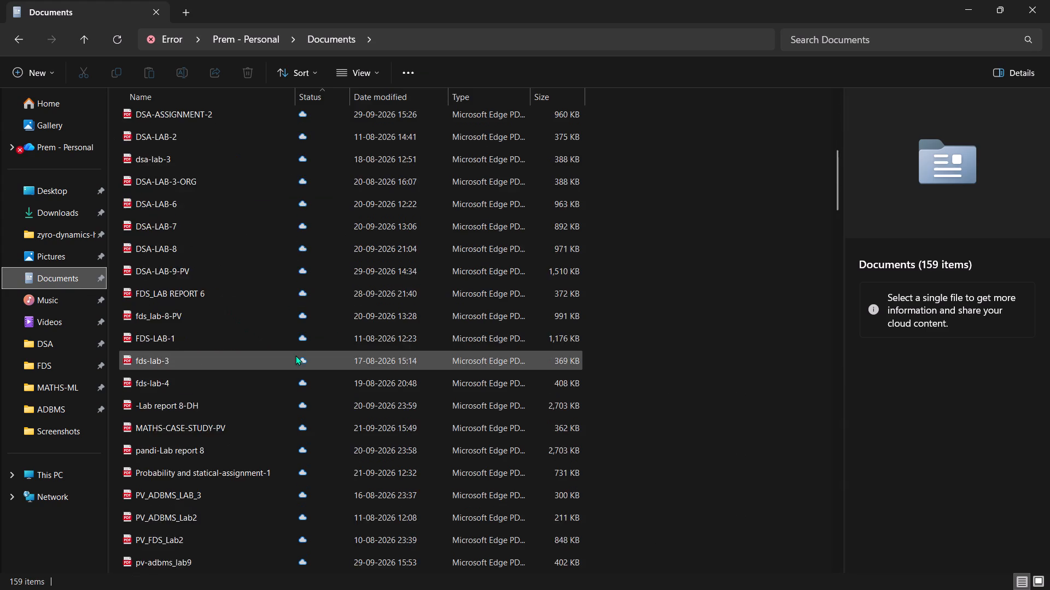
{"action": "scroll", "coordinate": [296, 355], "scroll_direction": "down", "scroll_amount": 20}
{"action": "scroll", "coordinate": [294, 352], "scroll_direction": "down", "scroll_amount": 20}
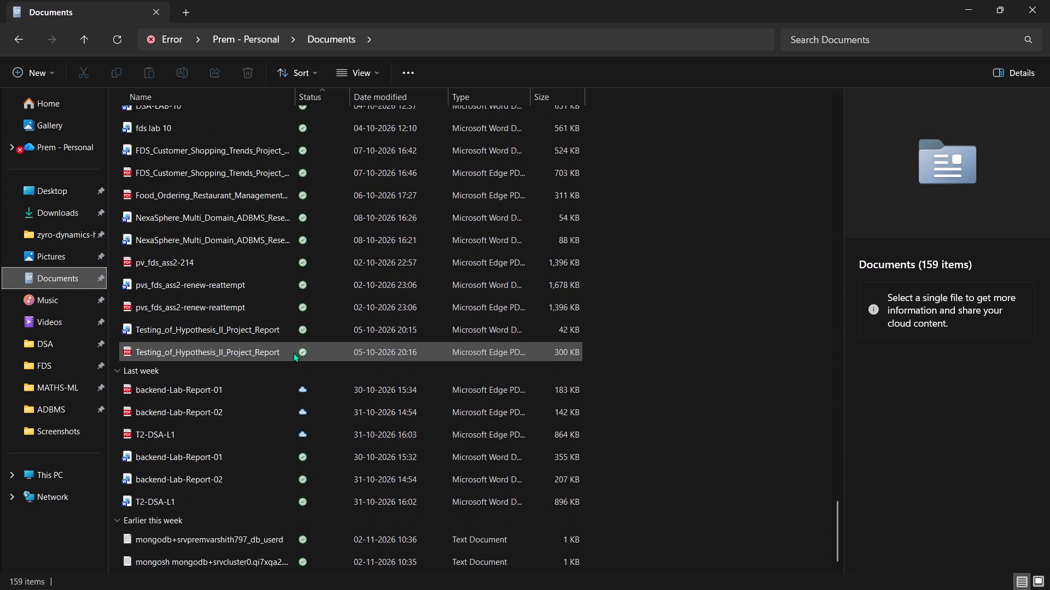
{"action": "scroll", "coordinate": [241, 427], "scroll_direction": "down", "scroll_amount": 6}
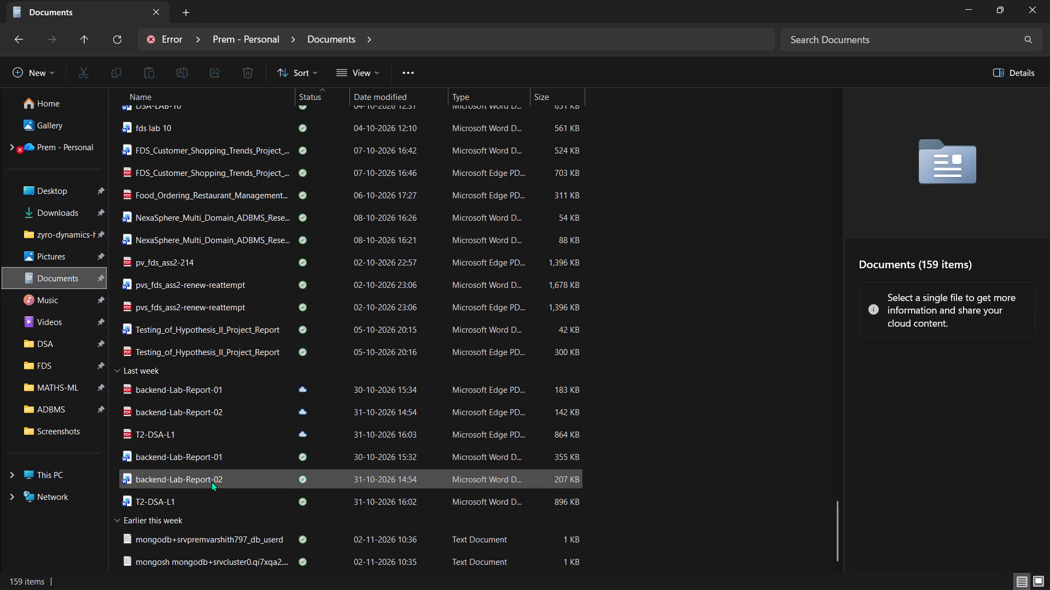
{"action": "double_click", "coordinate": [212, 481]}
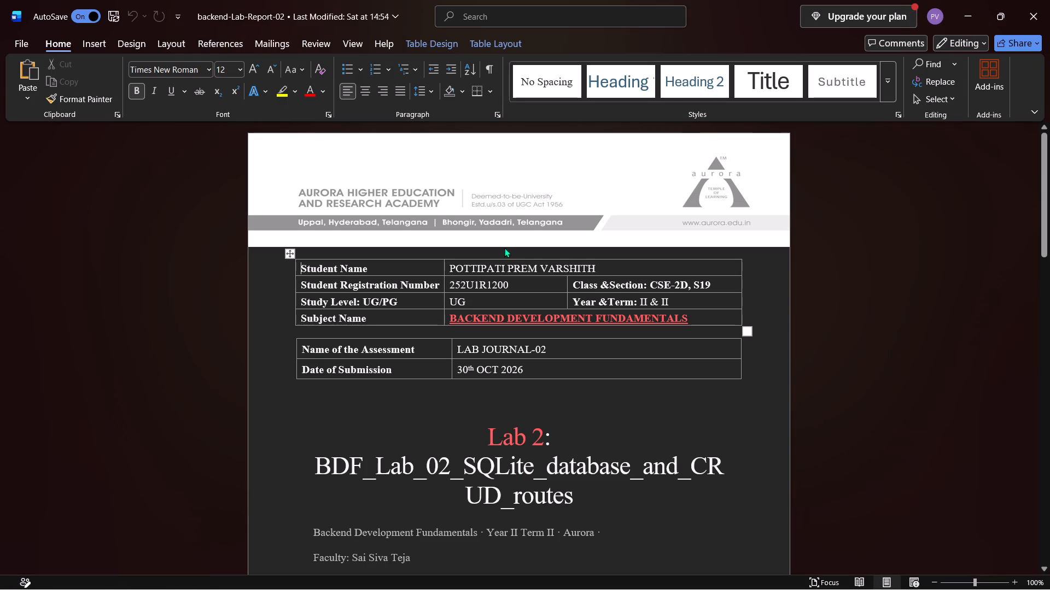
Change the lab number in the report's red title heading to 3.
{"action": "scroll", "coordinate": [580, 278], "scroll_direction": "down", "scroll_amount": 4}
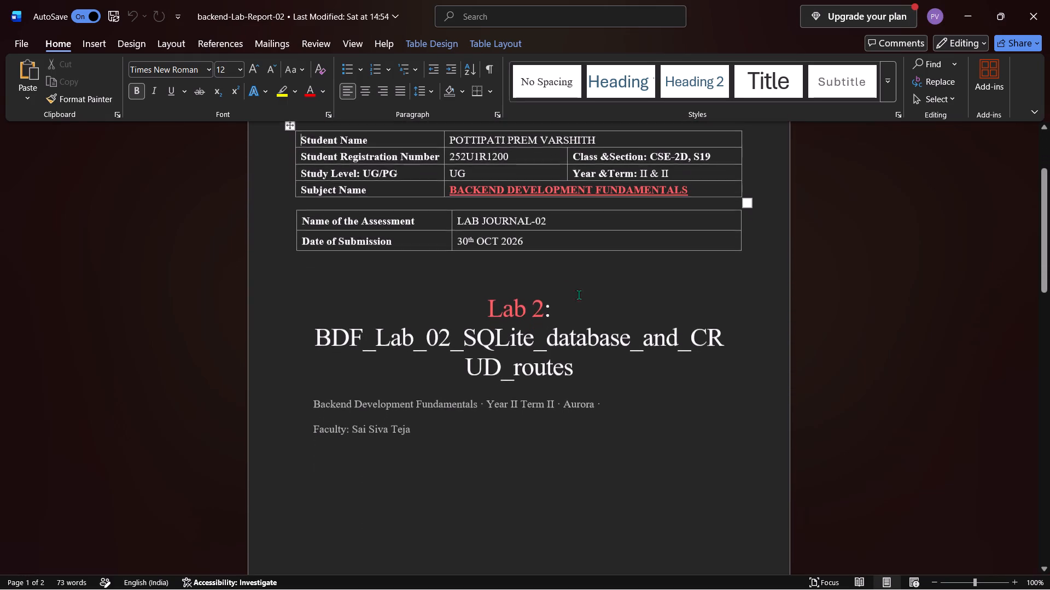
{"action": "left_click", "coordinate": [547, 300]}
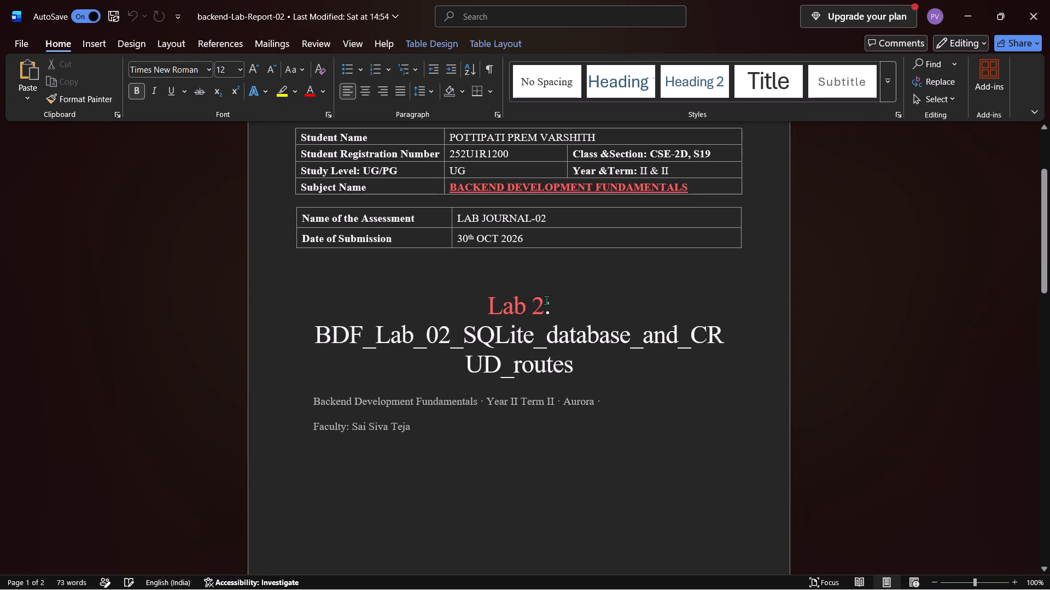
{"action": "key", "text": "BackSpace"}
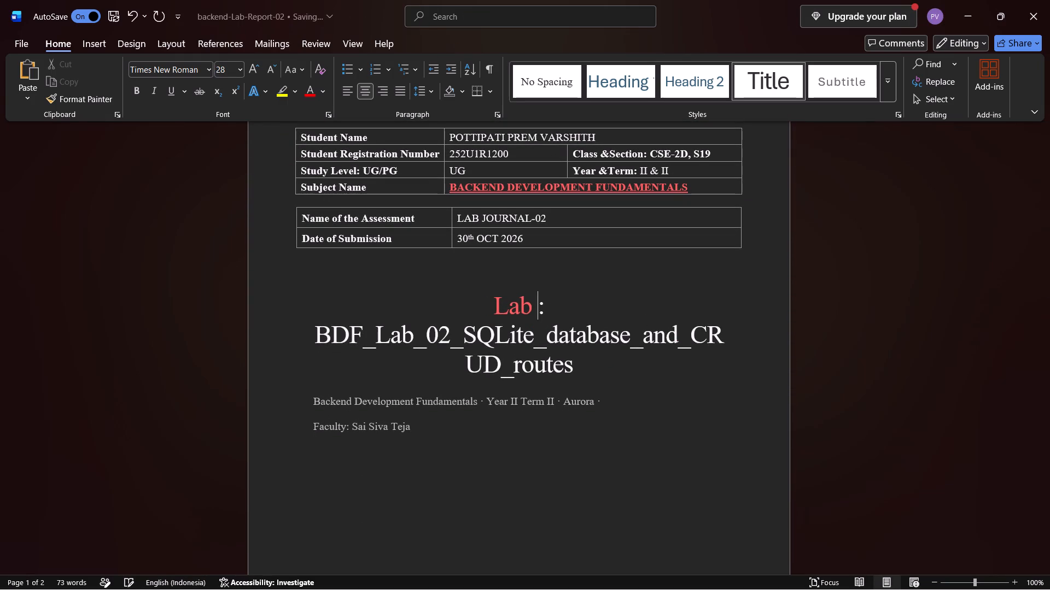
{"action": "key", "text": "3"}
Delete the underscore-separated lab title text below the "Lab 3:" heading.
{"action": "scroll", "coordinate": [617, 332], "scroll_direction": "down", "scroll_amount": 1}
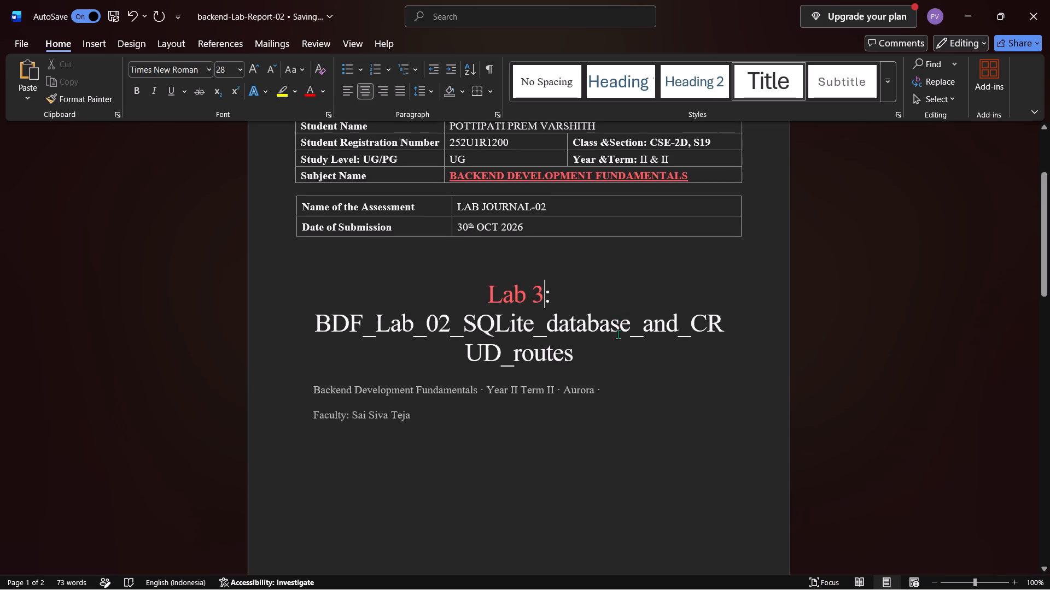
{"action": "scroll", "coordinate": [619, 334], "scroll_direction": "down", "scroll_amount": 1}
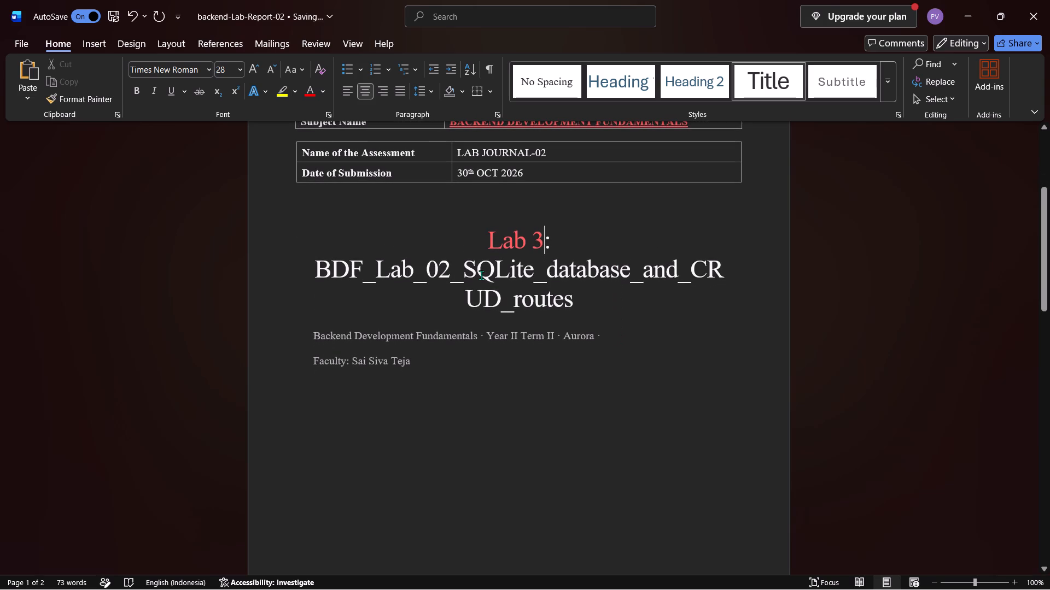
{"action": "left_click_drag", "start_coordinate": [575, 302], "coordinate": [422, 282]}
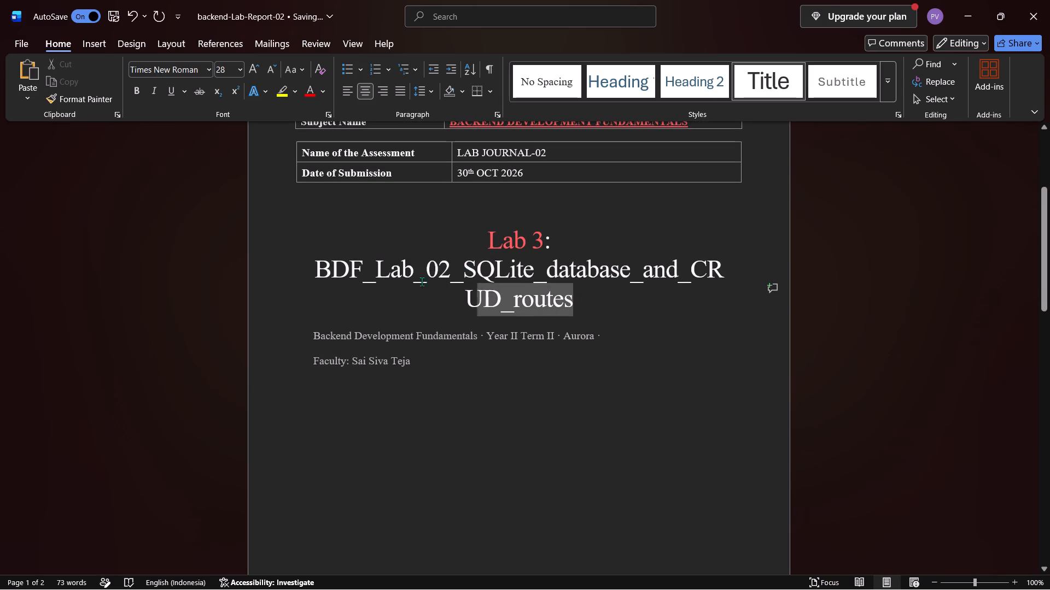
{"action": "left_click_drag", "start_coordinate": [422, 282], "coordinate": [347, 271]}
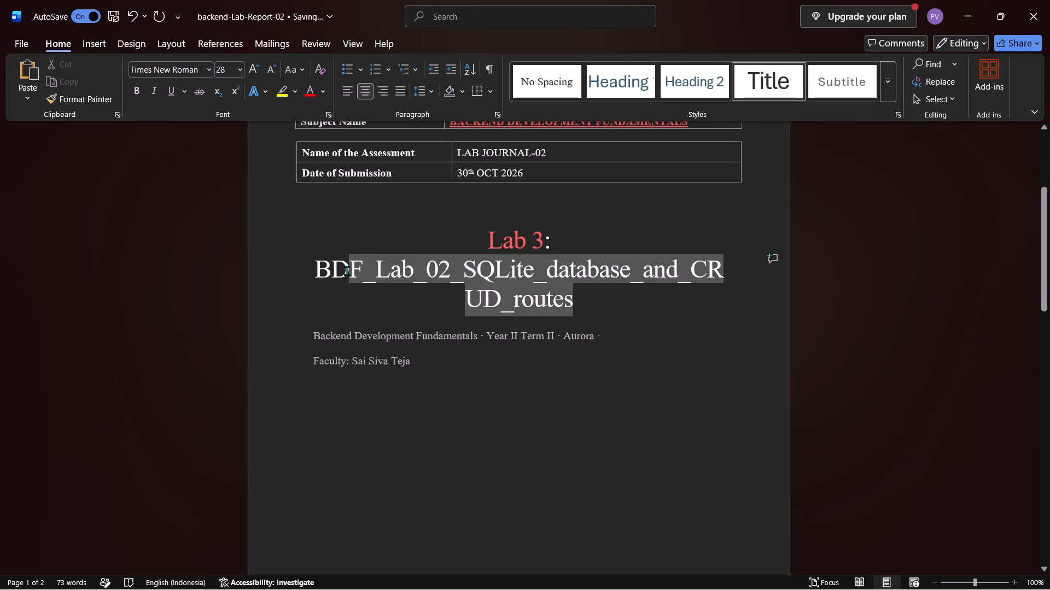
{"action": "left_click_drag", "start_coordinate": [347, 271], "coordinate": [333, 272]}
{"action": "left_click_drag", "start_coordinate": [333, 272], "coordinate": [319, 272]}
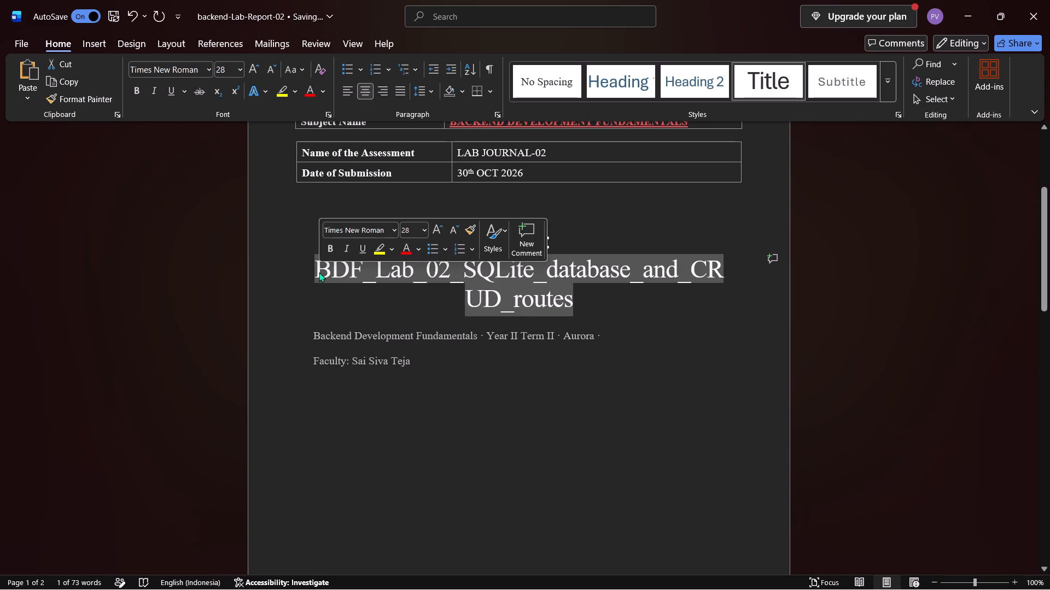
{"action": "key", "text": "BackSpace"}
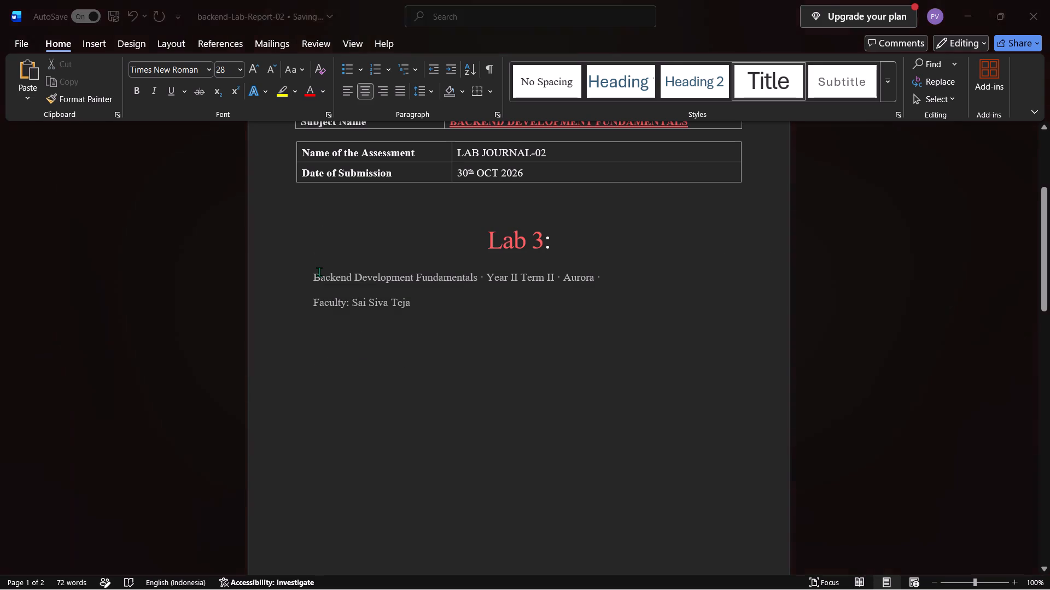
Copy the file name BDF_Lab_03_REST_API_query_parameters_validation_debugging from the Downloads folder and paste it as the lab title in the Word report.
{"action": "left_click", "coordinate": [482, 133]}
{"action": "scroll", "coordinate": [211, 495], "scroll_direction": "down", "scroll_amount": 6}
{"action": "left_click", "coordinate": [67, 211]}
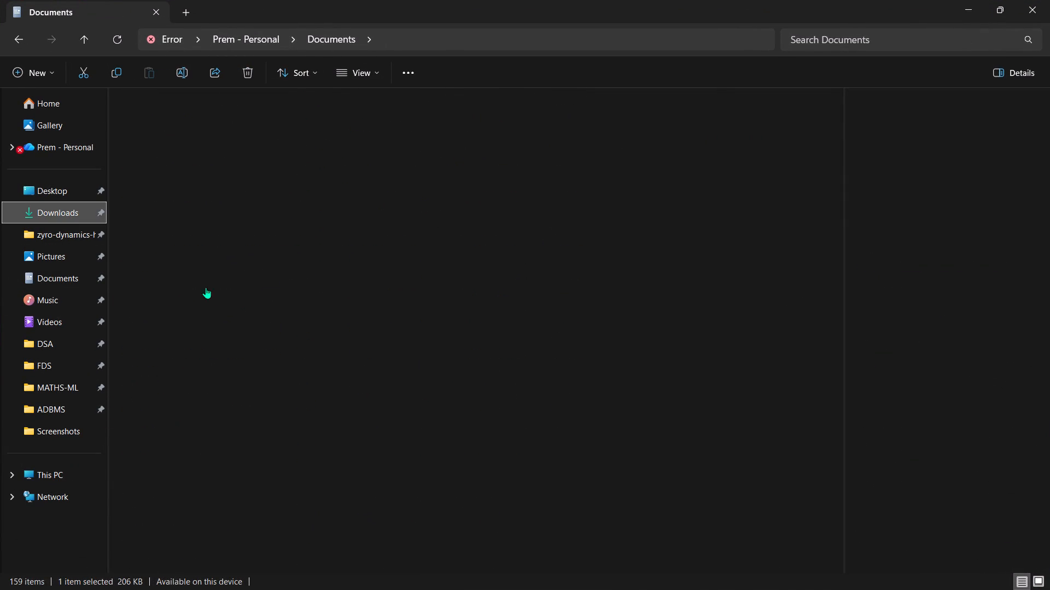
{"action": "scroll", "coordinate": [326, 337], "scroll_direction": "down", "scroll_amount": 12}
{"action": "scroll", "coordinate": [326, 337], "scroll_direction": "down", "scroll_amount": 13}
{"action": "scroll", "coordinate": [326, 337], "scroll_direction": "down", "scroll_amount": 9}
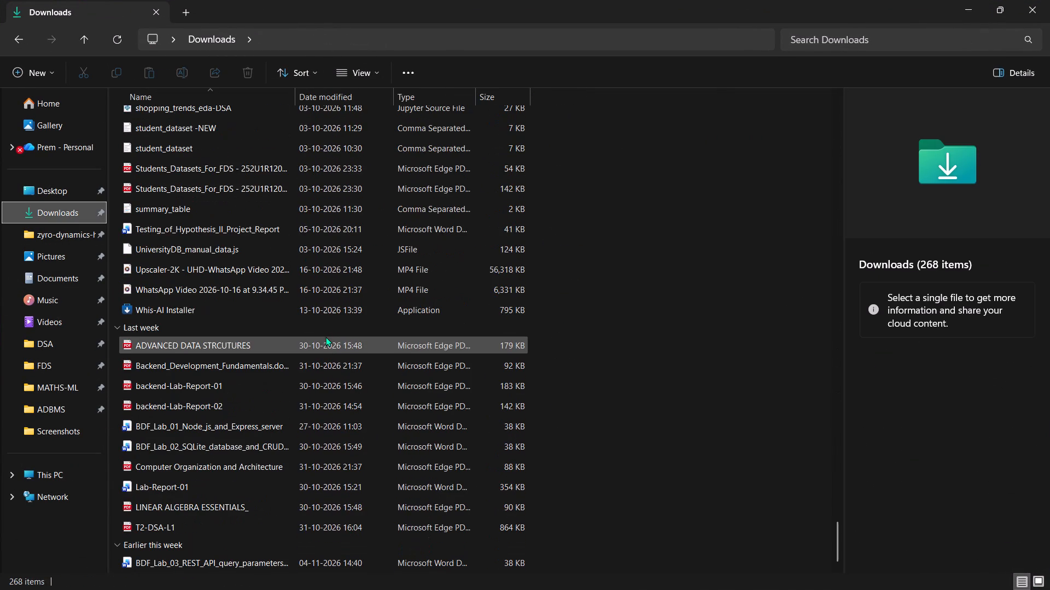
{"action": "left_click", "coordinate": [166, 568]}
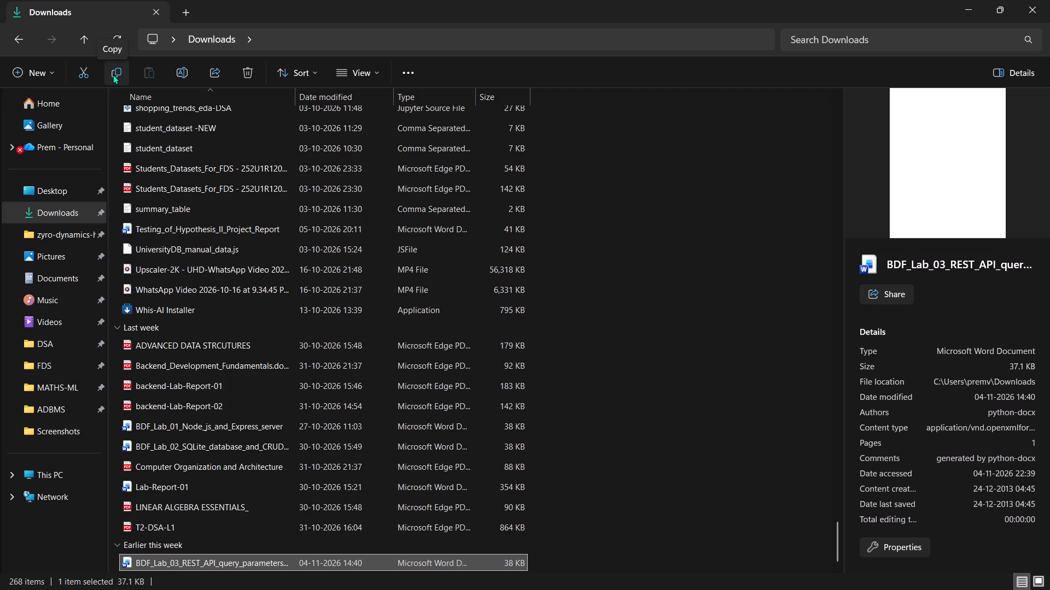
{"action": "left_click", "coordinate": [186, 74]}
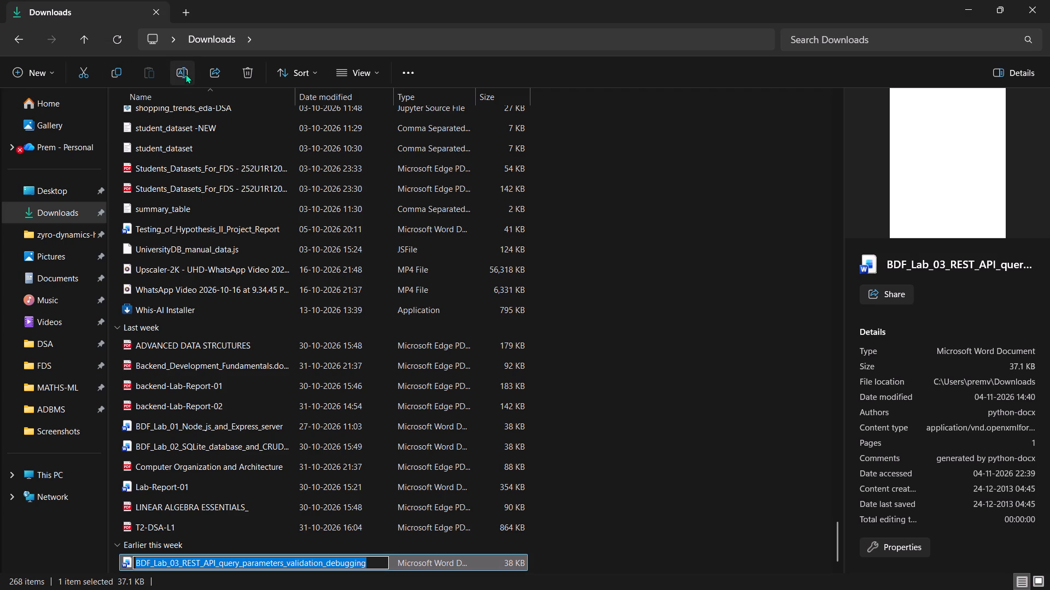
{"action": "key", "text": "ctrl+c"}
{"action": "left_click", "coordinate": [688, 499]}
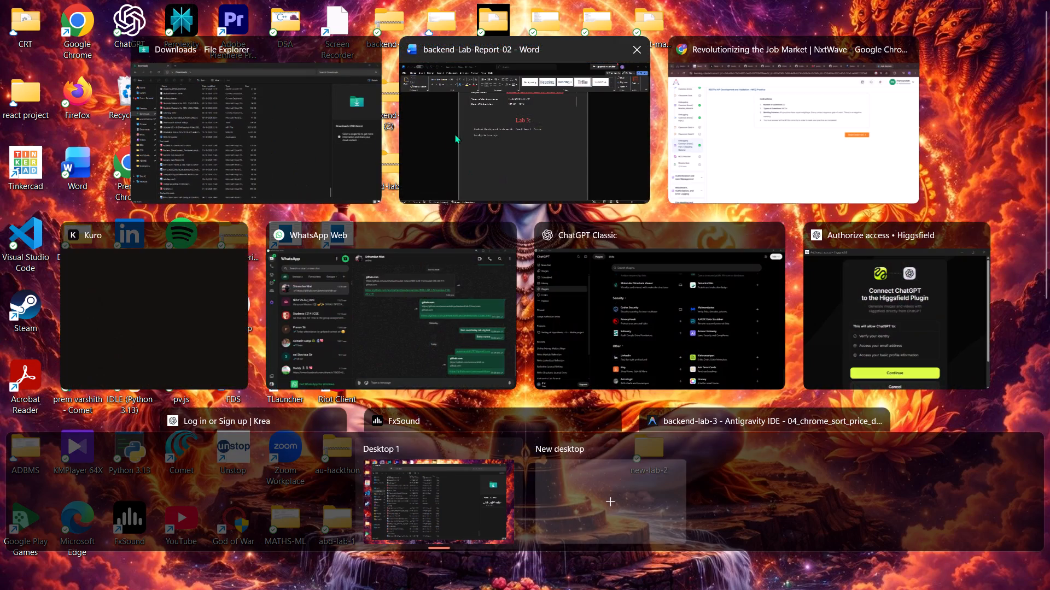
{"action": "left_click", "coordinate": [455, 134]}
{"action": "key", "text": "ctrl+v"}
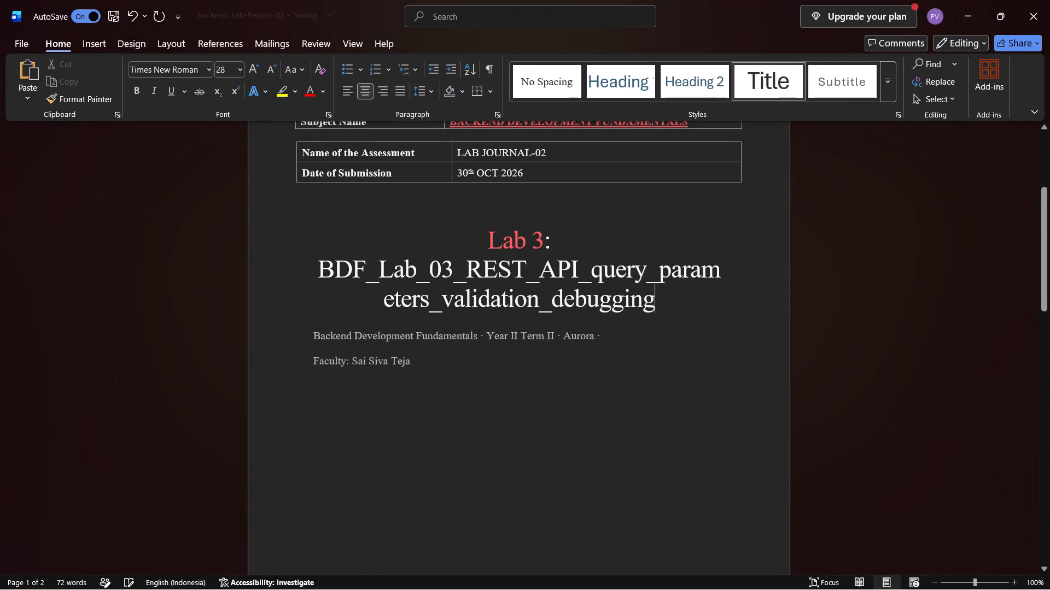
Delete the repository URL under the "GitHub Repository:" label on the report's second page.
{"action": "scroll", "coordinate": [600, 341], "scroll_direction": "down", "scroll_amount": 8}
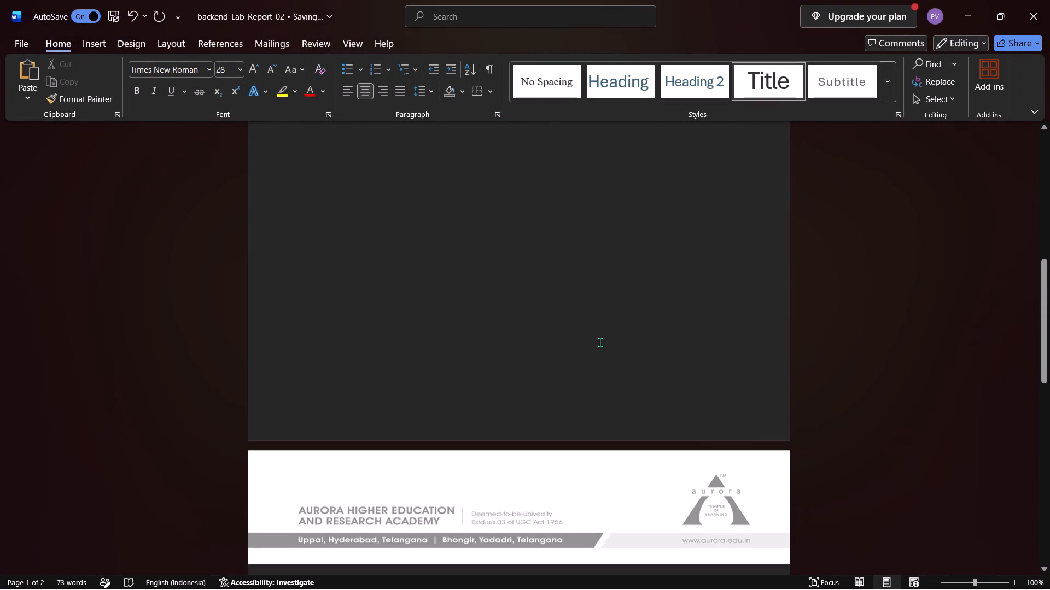
{"action": "scroll", "coordinate": [600, 343], "scroll_direction": "down", "scroll_amount": 17}
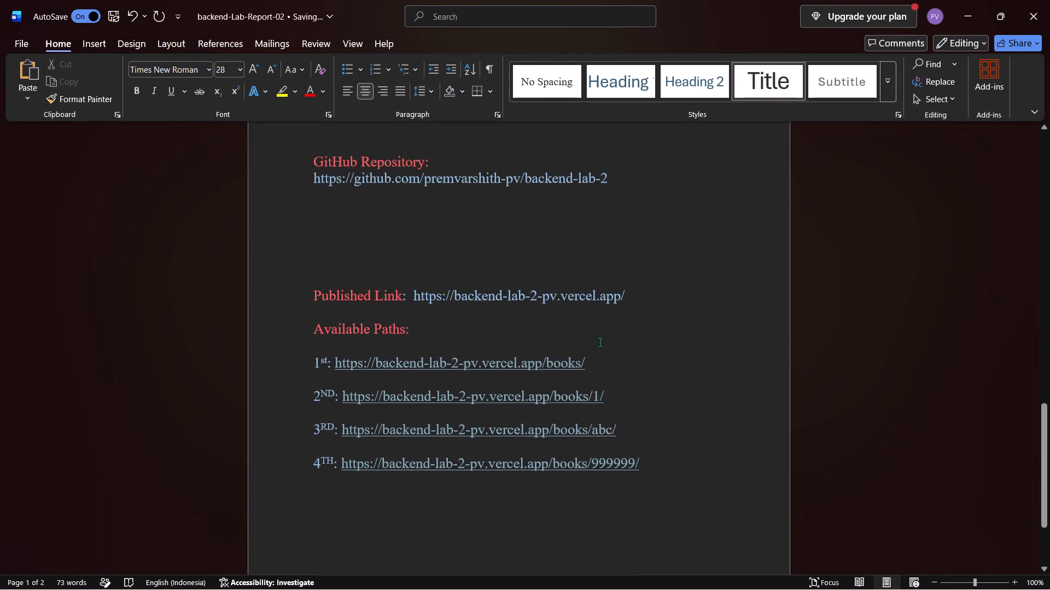
{"action": "scroll", "coordinate": [600, 343], "scroll_direction": "up", "scroll_amount": 4}
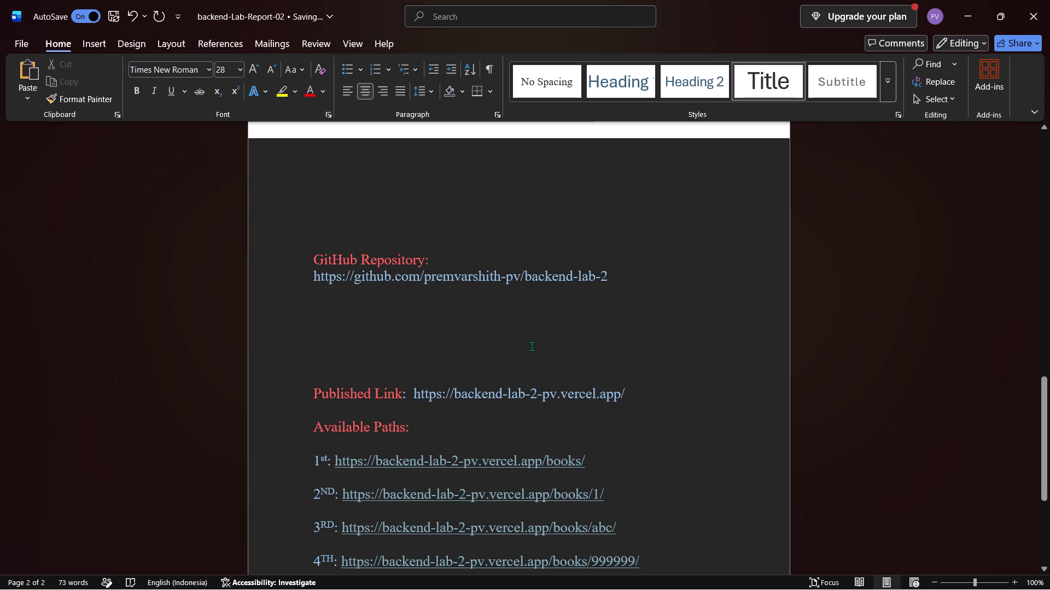
{"action": "scroll", "coordinate": [298, 351], "scroll_direction": "up", "scroll_amount": 1}
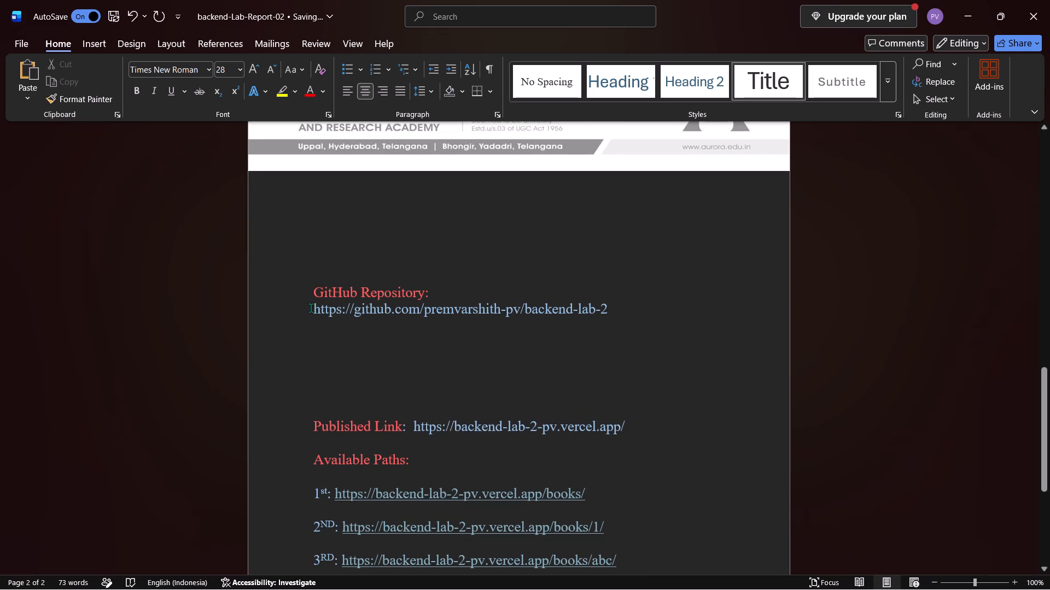
{"action": "left_click_drag", "start_coordinate": [311, 308], "coordinate": [608, 320]}
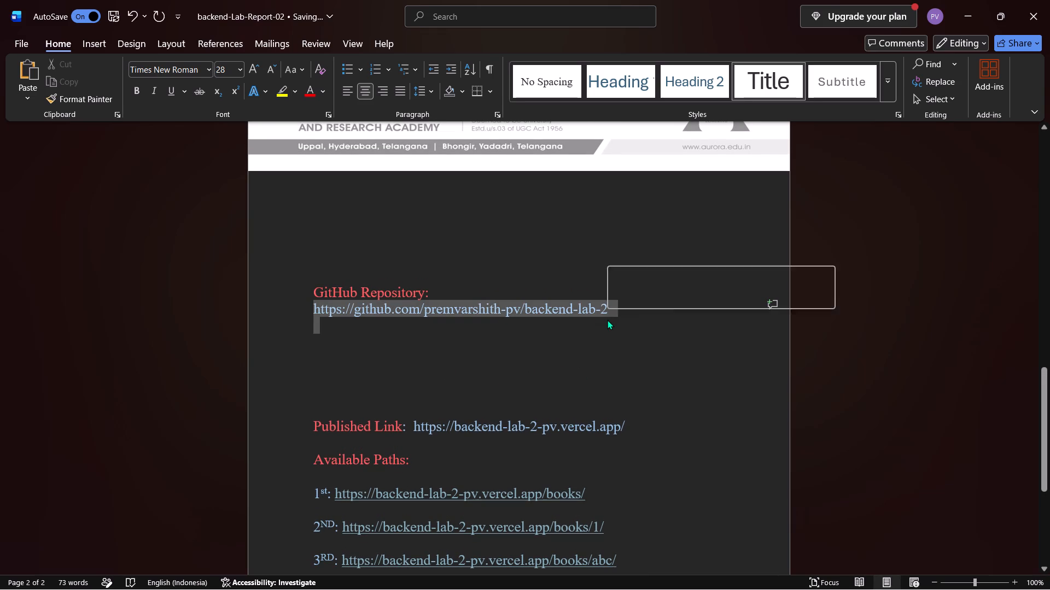
{"action": "key", "text": "BackSpace"}
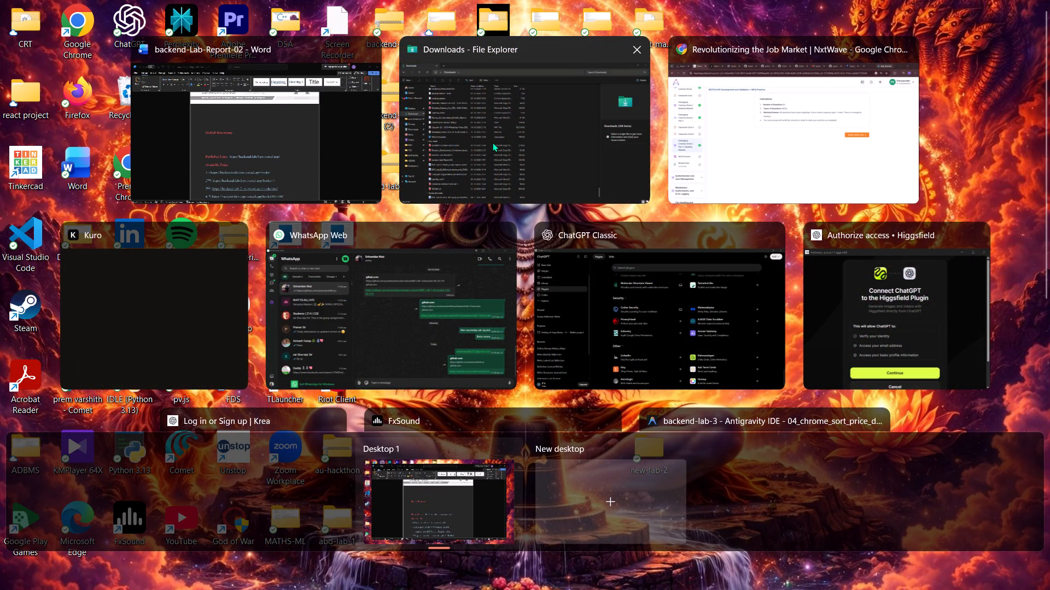
Copy the backend-lab-3-pv repository's GitHub address from Chrome and paste it under the "GitHub Repository:" label in the Word report.
{"action": "left_click", "coordinate": [732, 136]}
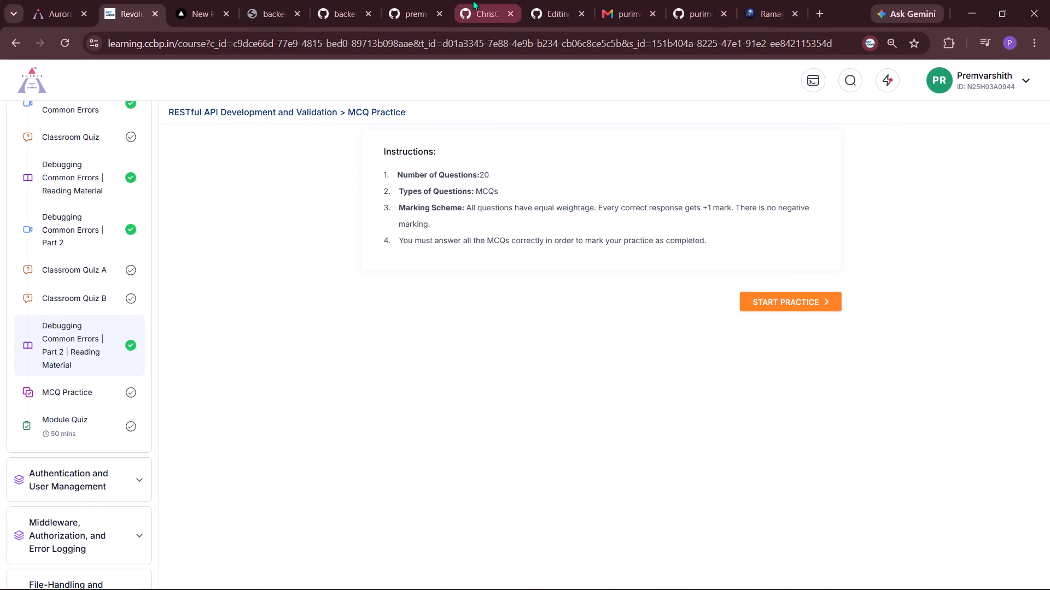
{"action": "left_click", "coordinate": [415, 0]}
{"action": "left_click", "coordinate": [358, 48]}
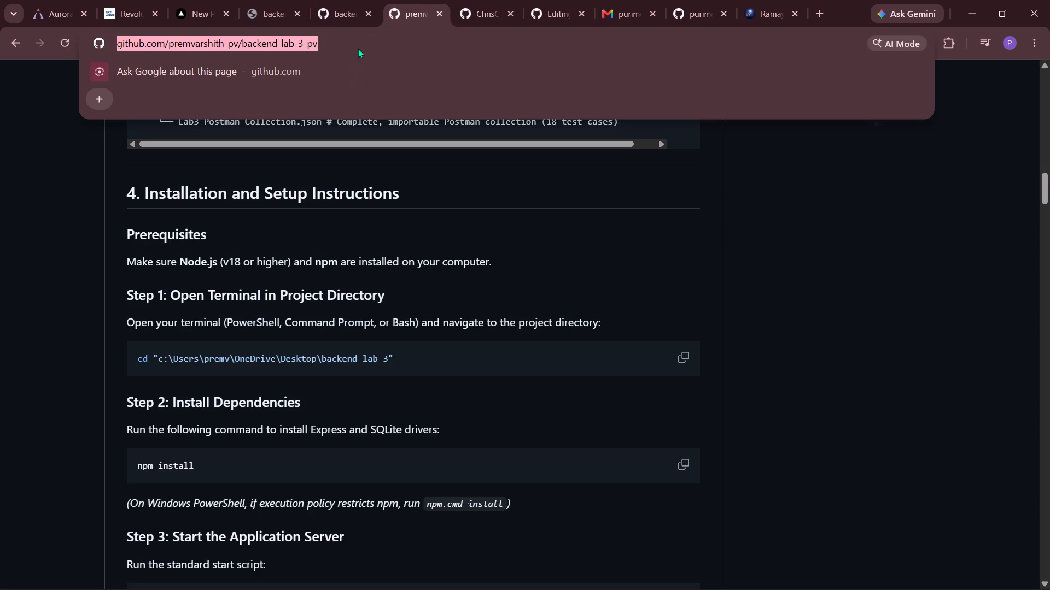
{"action": "key", "text": "ctrl+c"}
{"action": "left_click", "coordinate": [532, 135]}
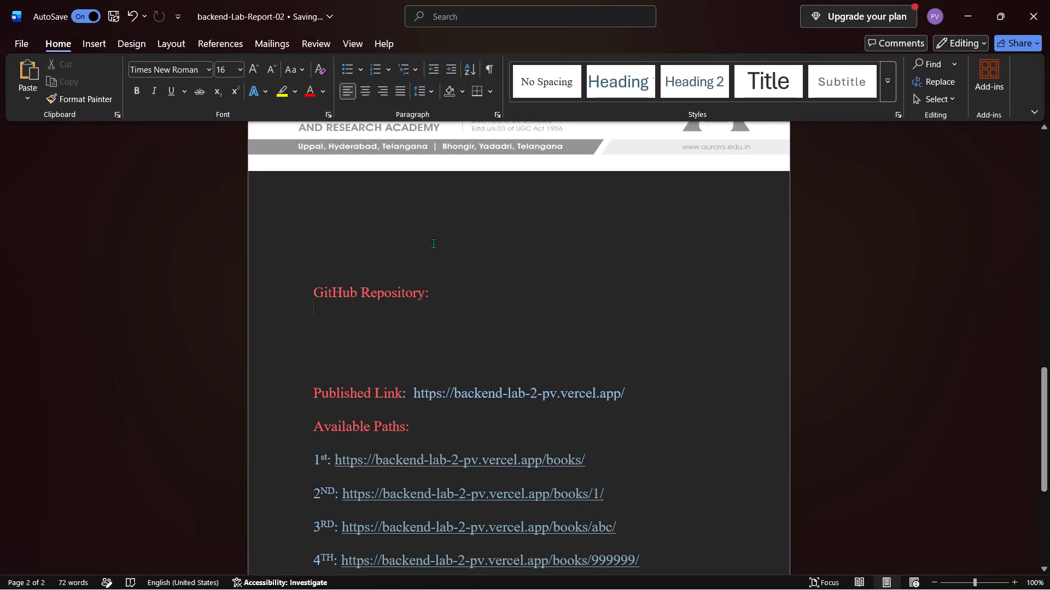
{"action": "key", "text": "ctrl+v"}
Delete the lab 2 Vercel URL after the "Published Link:" label.
{"action": "scroll", "coordinate": [591, 405], "scroll_direction": "down", "scroll_amount": 2}
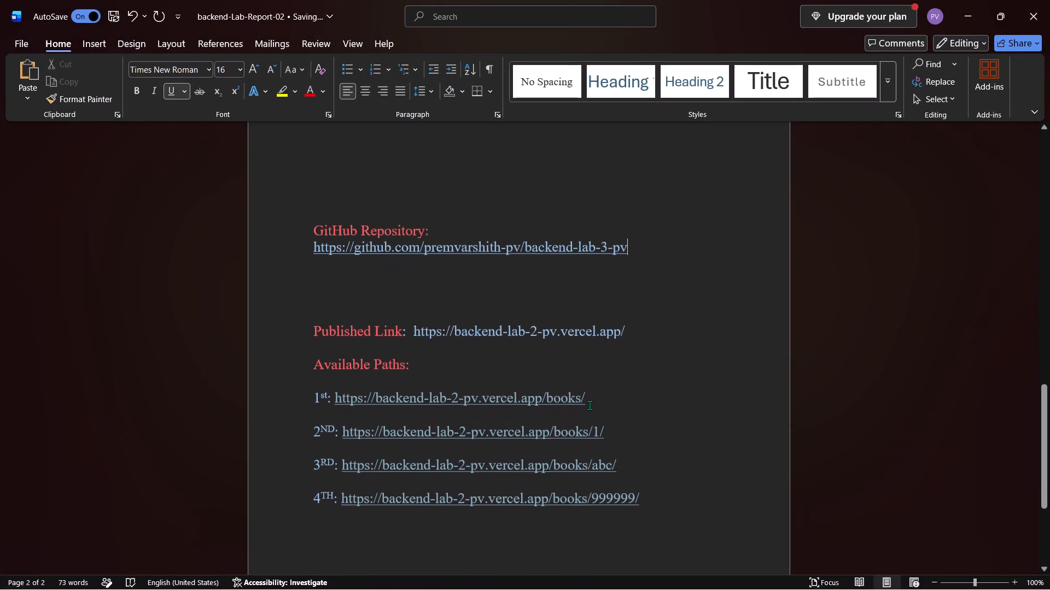
{"action": "left_click", "coordinate": [641, 333]}
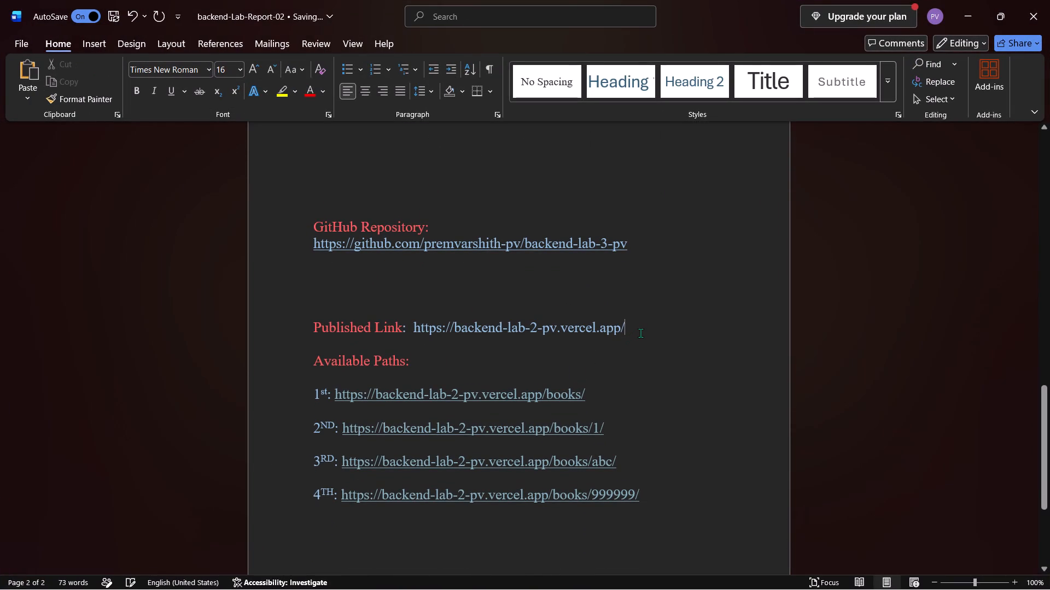
{"action": "left_click_drag", "start_coordinate": [636, 330], "coordinate": [498, 324]}
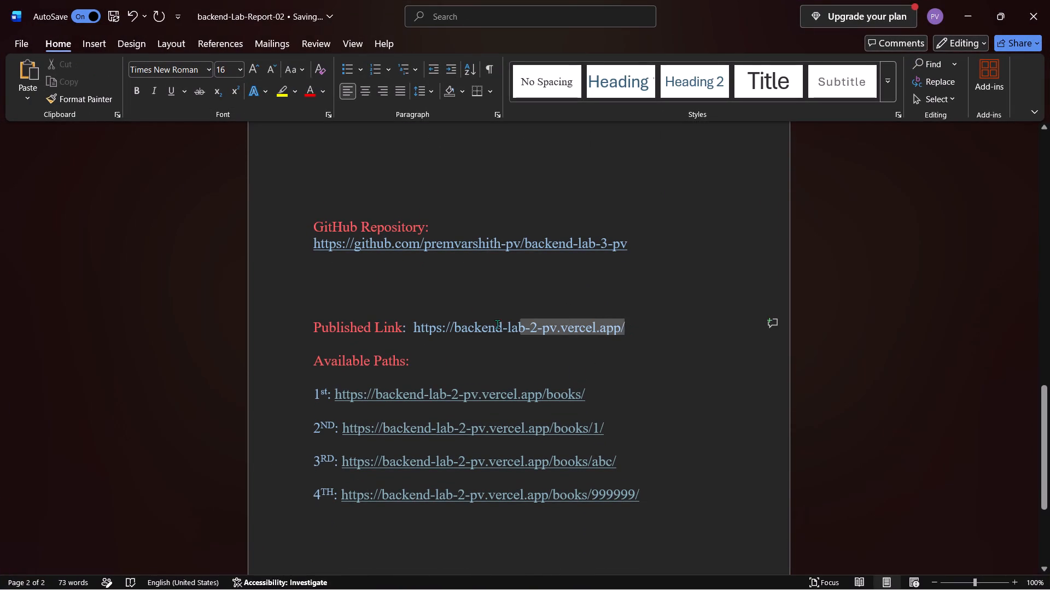
{"action": "left_click_drag", "start_coordinate": [498, 324], "coordinate": [425, 324]}
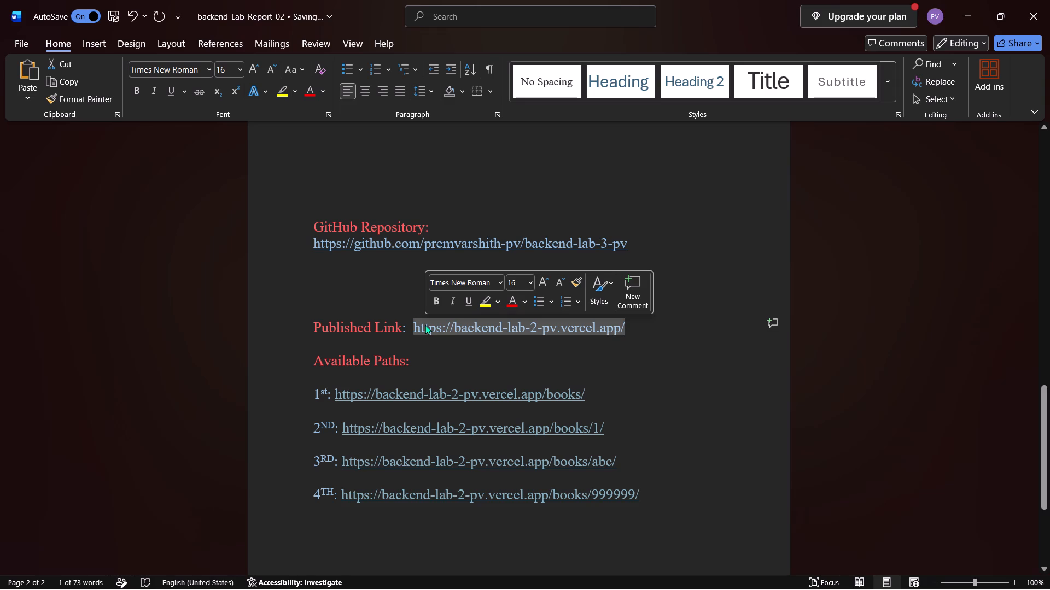
{"action": "key", "text": "BackSpace"}
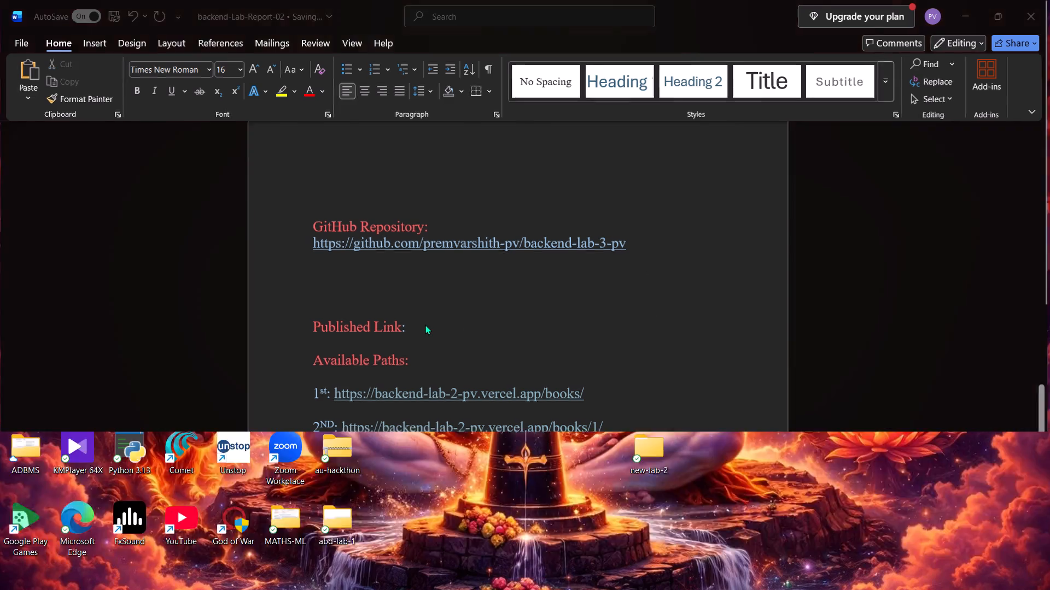
In Chrome, reduce the lab 3 deployment's books query address to backend-lab-3-pv.vercel.app, load it, and pretty-print the response.
{"action": "left_click", "coordinate": [629, 144]}
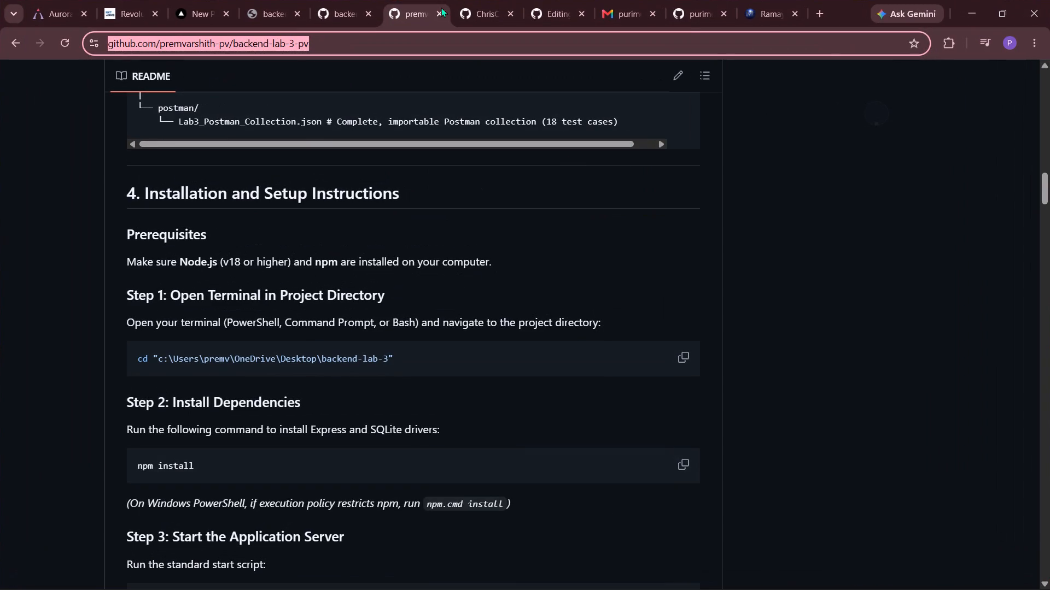
{"action": "left_click", "coordinate": [341, 0]}
{"action": "left_click", "coordinate": [258, 0]}
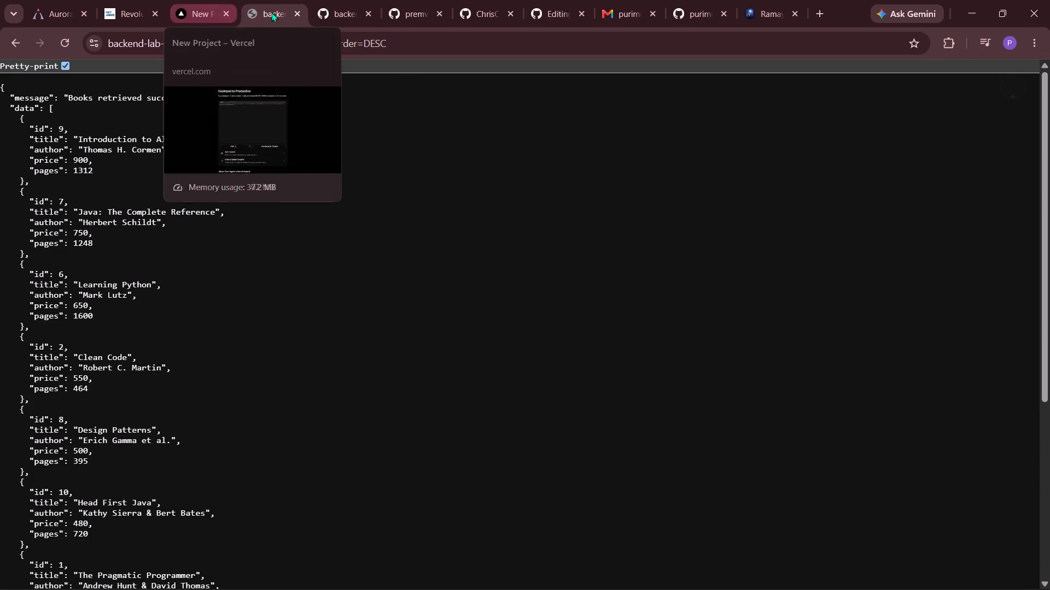
{"action": "left_click", "coordinate": [63, 42]}
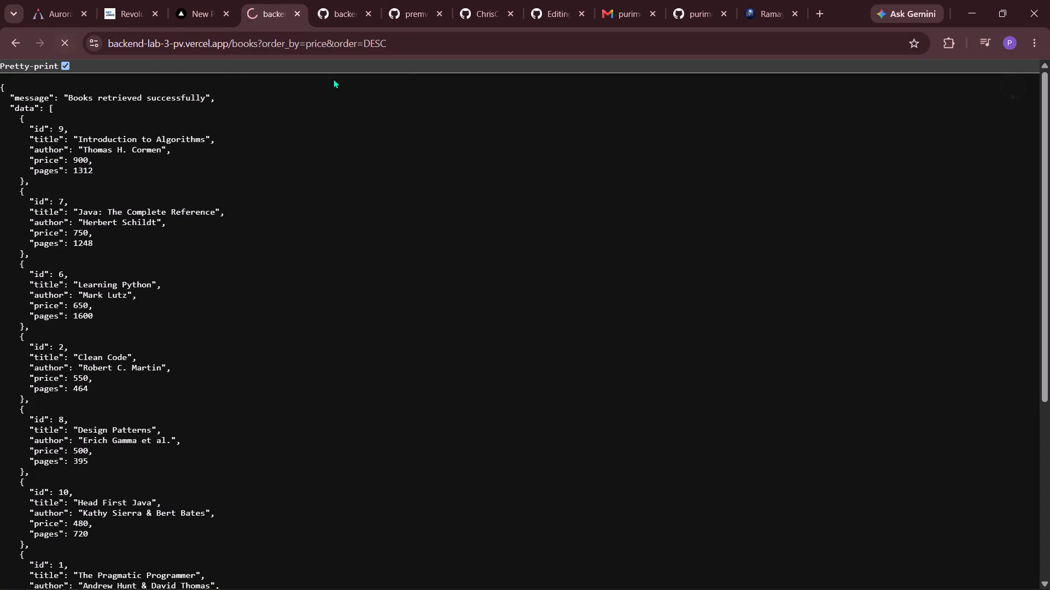
{"action": "left_click", "coordinate": [409, 44]}
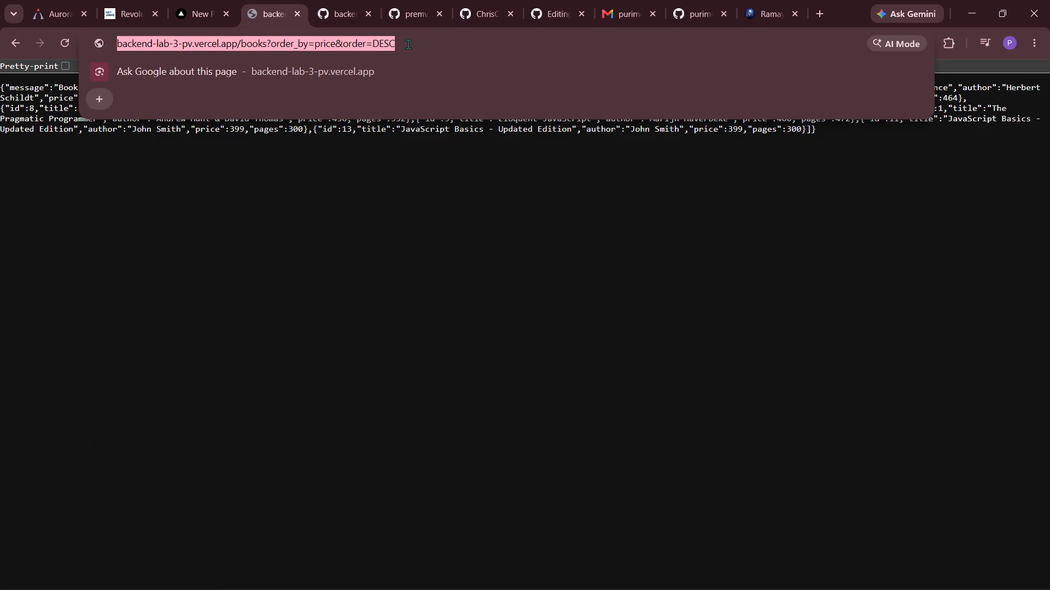
{"action": "left_click", "coordinate": [409, 44]}
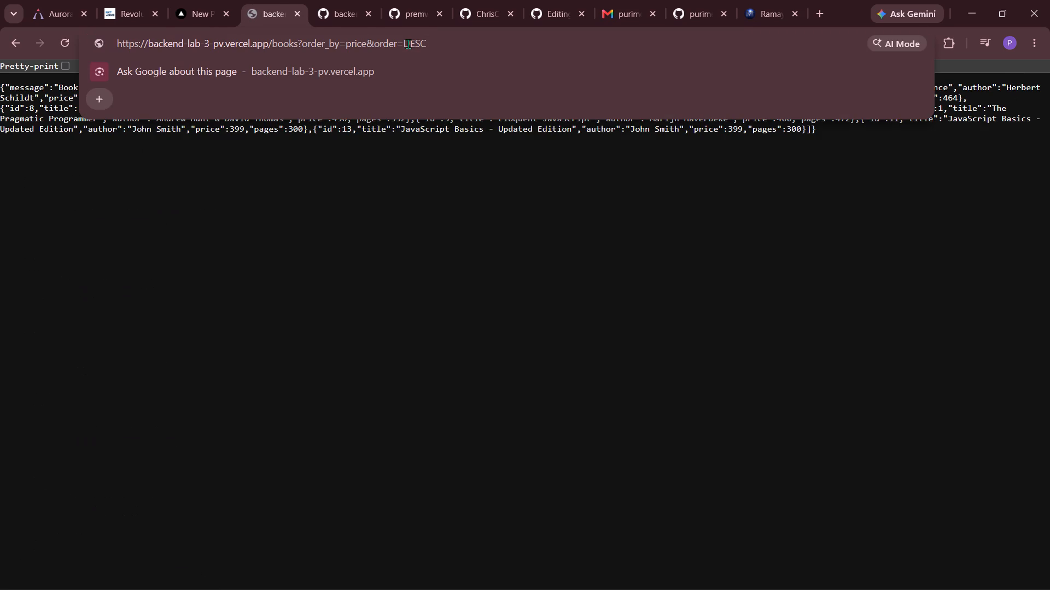
{"action": "key", "text": "BackSpace"}
{"action": "key", "text": "BackSpace"}
{"action": "key", "text": "BackSpace"}
{"action": "key", "text": "BackSpace"}
{"action": "key", "text": "BackSpace"}
{"action": "key", "text": "BackSpace"}
{"action": "key", "text": "BackSpace"}
{"action": "key", "text": "BackSpace"}
{"action": "key", "text": "BackSpace"}
{"action": "key", "text": "BackSpace"}
{"action": "key", "text": "BackSpace"}
{"action": "key", "text": "BackSpace"}
{"action": "key", "text": "BackSpace"}
{"action": "key", "text": "BackSpace"}
{"action": "key", "text": "BackSpace"}
{"action": "key", "text": "BackSpace"}
{"action": "key", "text": "BackSpace"}
{"action": "key", "text": "BackSpace"}
{"action": "key", "text": "BackSpace"}
{"action": "key", "text": "BackSpace"}
{"action": "key", "text": "BackSpace"}
{"action": "key", "text": "BackSpace"}
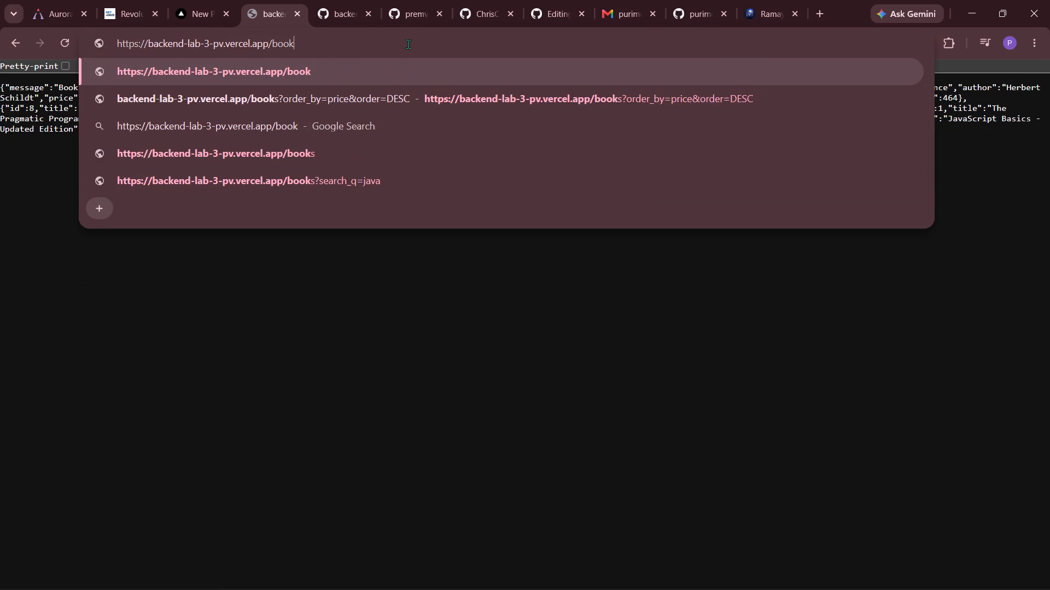
{"action": "key", "text": "BackSpace"}
{"action": "key", "text": "BackSpace"}
{"action": "key", "text": "BackSpace"}
{"action": "key", "text": "BackSpace"}
{"action": "key", "text": "BackSpace"}
{"action": "key", "text": "Return"}
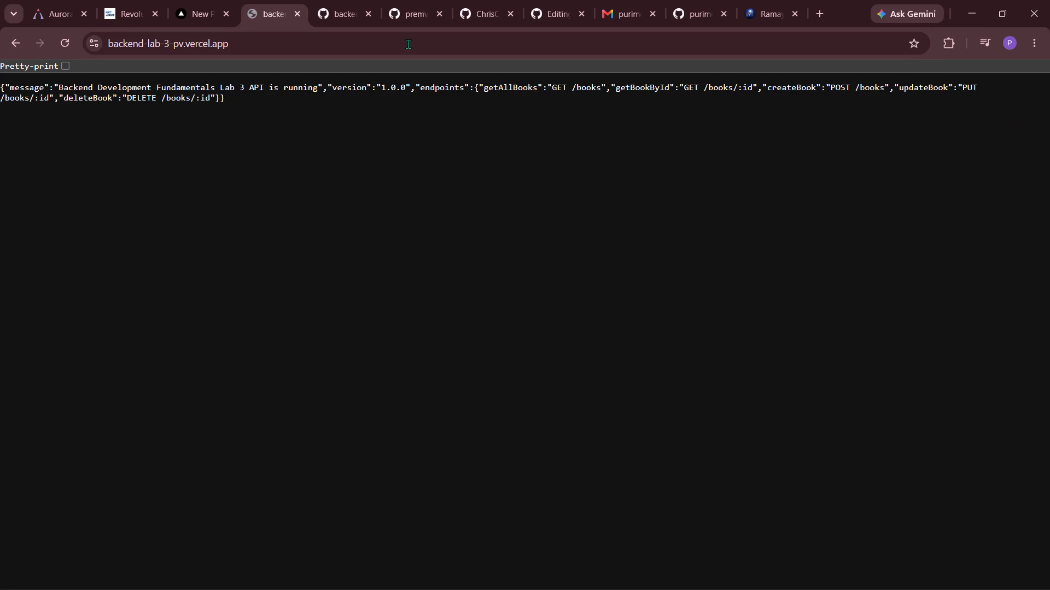
{"action": "left_click", "coordinate": [64, 66]}
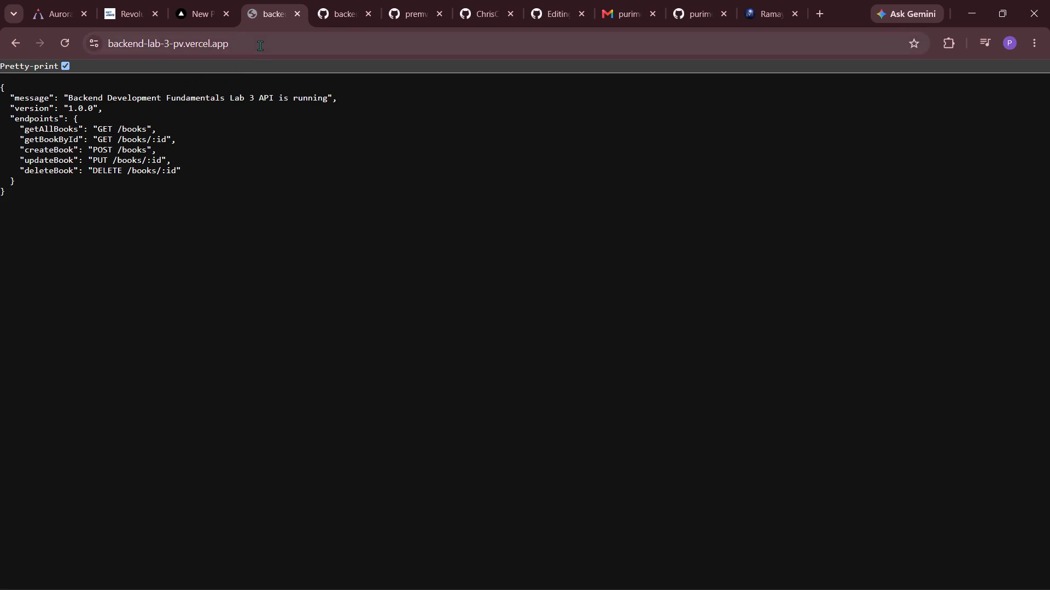
Copy the backend-lab-3-pv.vercel.app address and paste it after "Published Link:" in the Word report.
{"action": "left_click", "coordinate": [260, 46]}
{"action": "key", "text": "ctrl+c"}
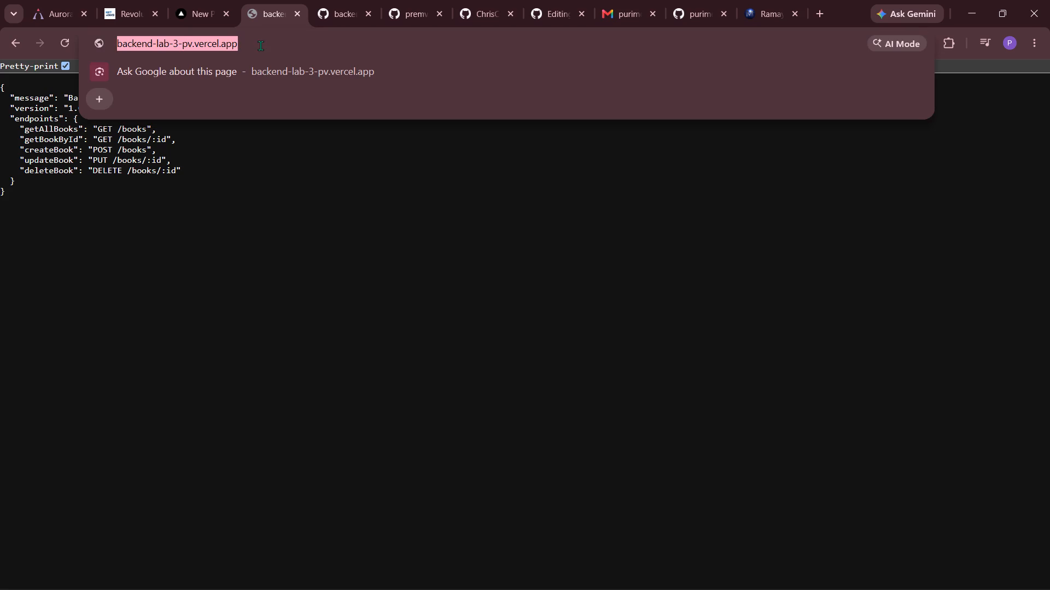
{"action": "left_click", "coordinate": [462, 137]}
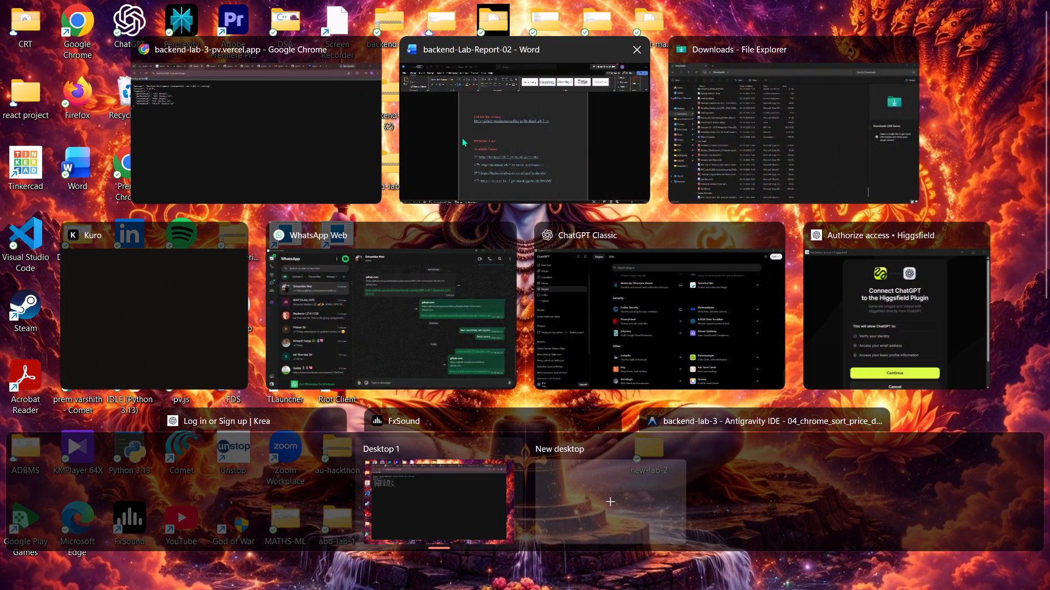
{"action": "key", "text": "ctrl+v"}
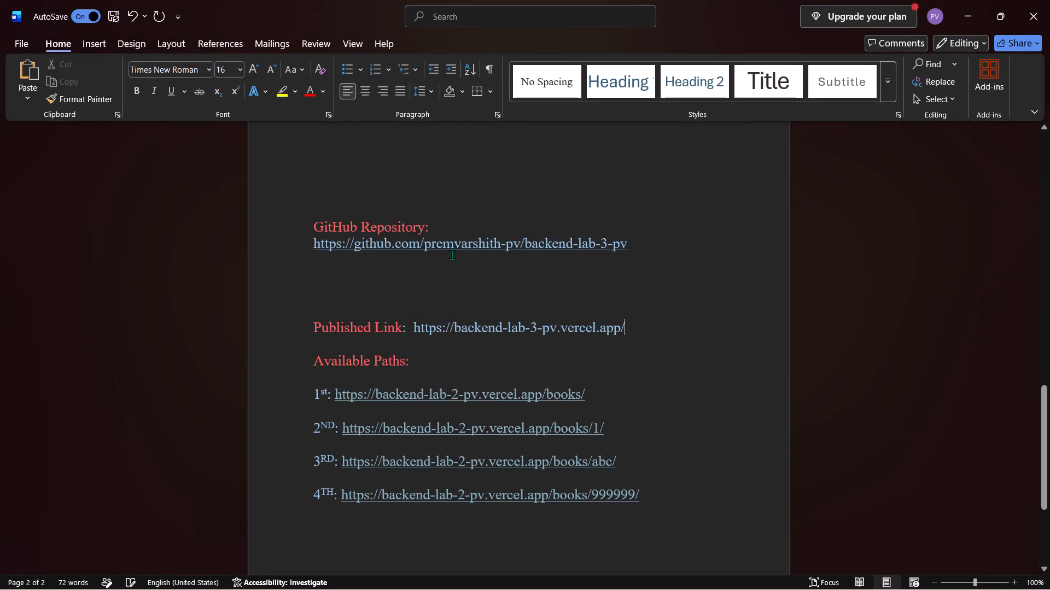
Delete the lab 2 URLs of the 1st and 2nd entries under "Available Paths:", keeping their labels.
{"action": "scroll", "coordinate": [452, 256], "scroll_direction": "down", "scroll_amount": 2}
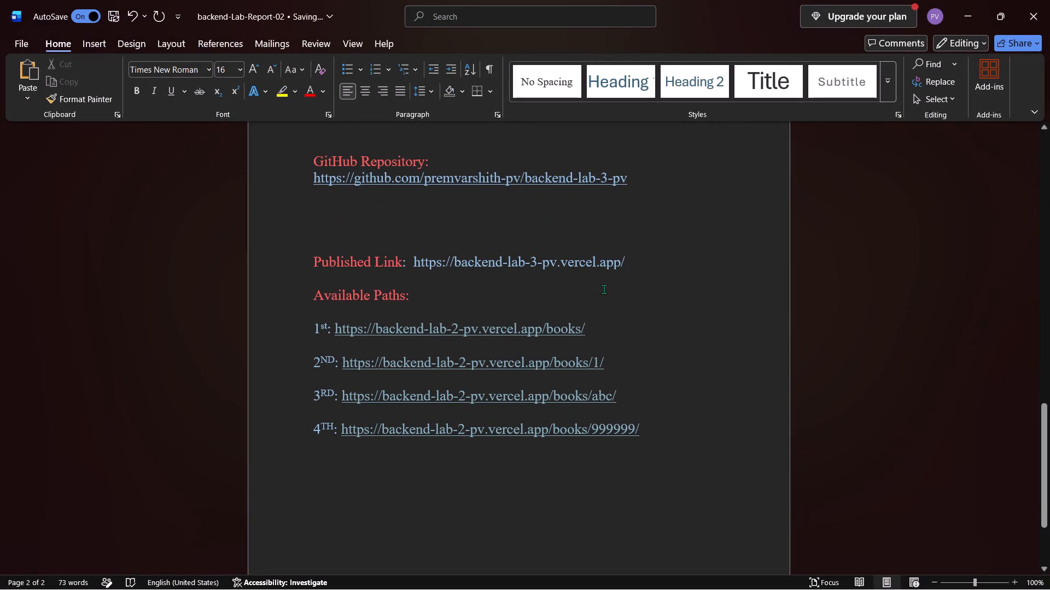
{"action": "scroll", "coordinate": [604, 290], "scroll_direction": "down", "scroll_amount": 1}
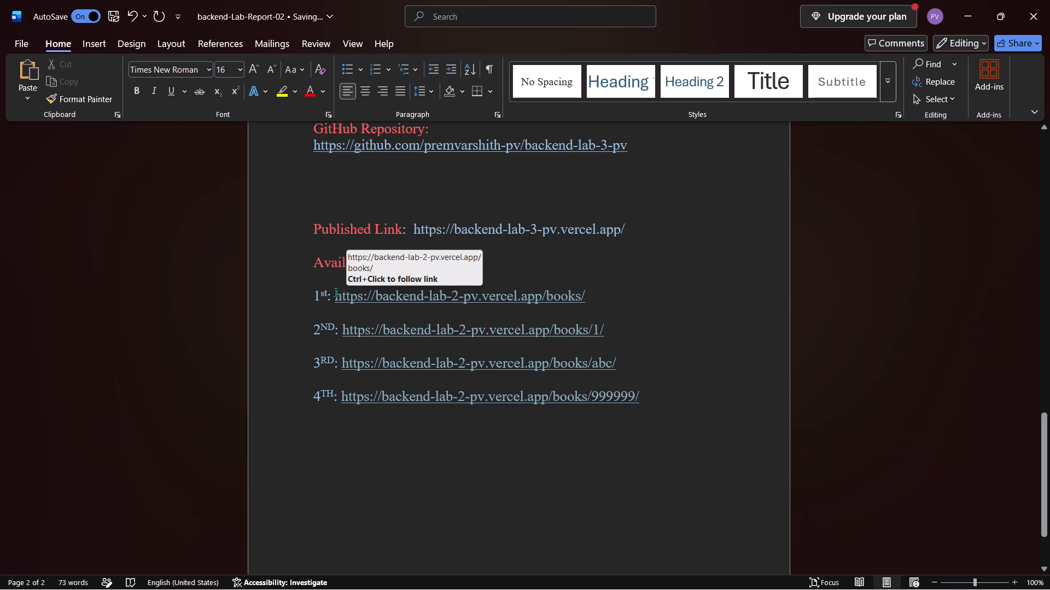
{"action": "left_click_drag", "start_coordinate": [331, 293], "coordinate": [401, 296]}
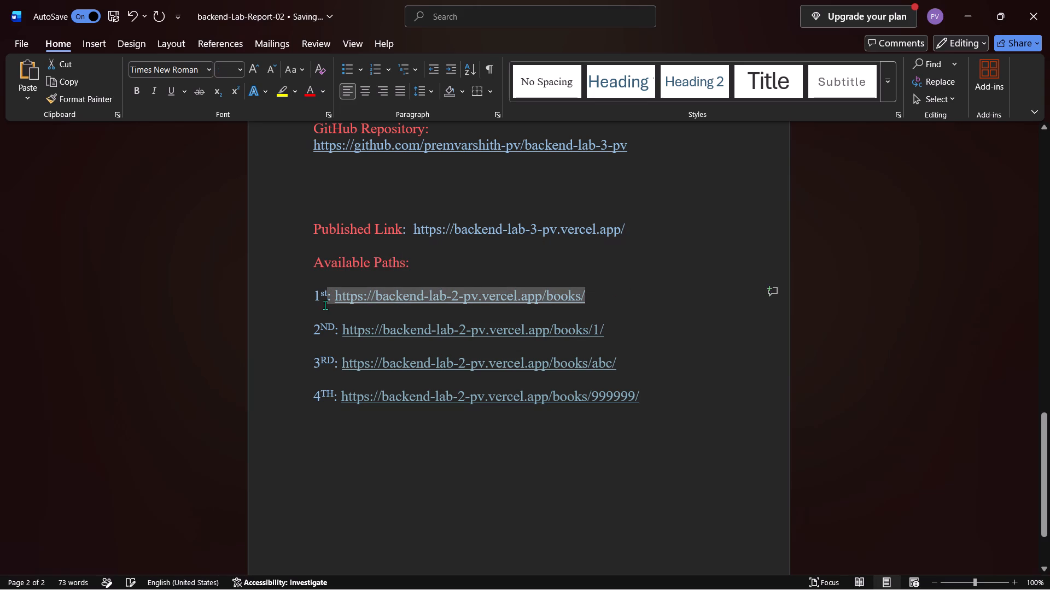
{"action": "left_click", "coordinate": [336, 299]}
{"action": "left_click_drag", "start_coordinate": [334, 294], "coordinate": [433, 297]}
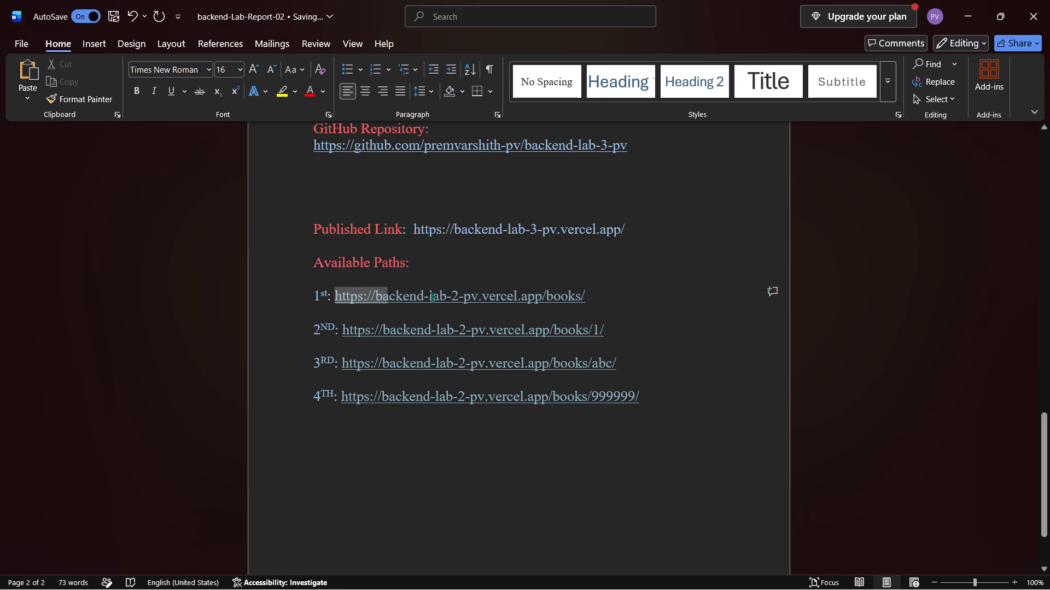
{"action": "left_click_drag", "start_coordinate": [433, 297], "coordinate": [584, 300]}
{"action": "key", "text": "BackSpace"}
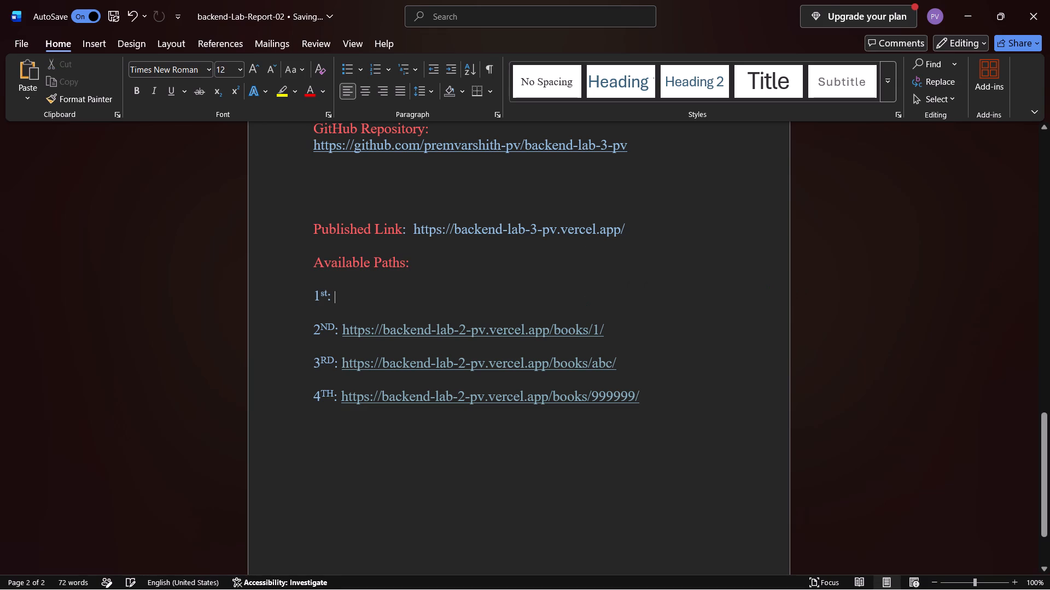
{"action": "left_click_drag", "start_coordinate": [343, 332], "coordinate": [436, 334]}
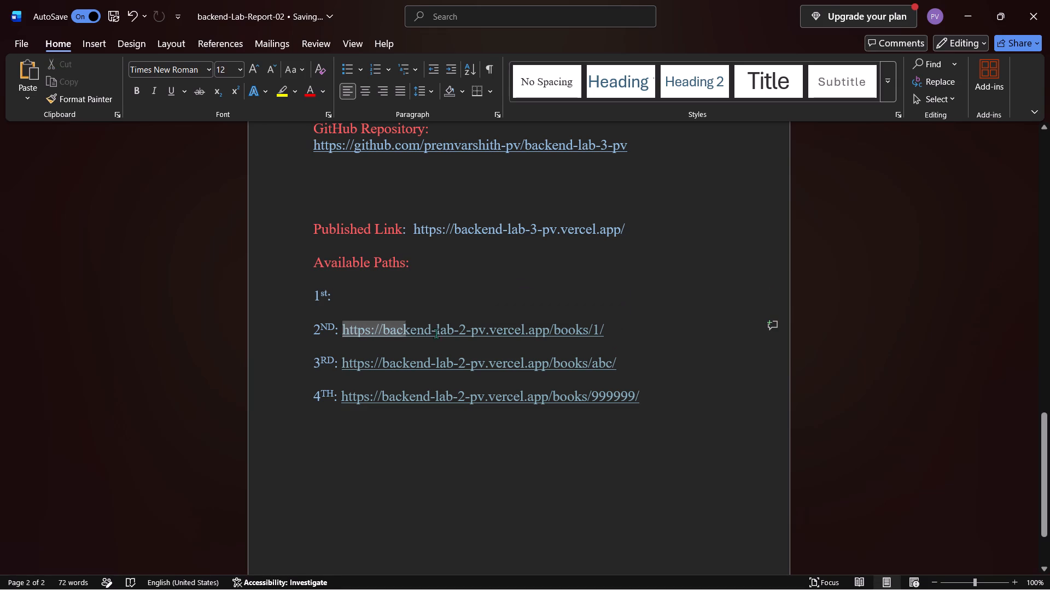
{"action": "left_click_drag", "start_coordinate": [436, 334], "coordinate": [611, 332]}
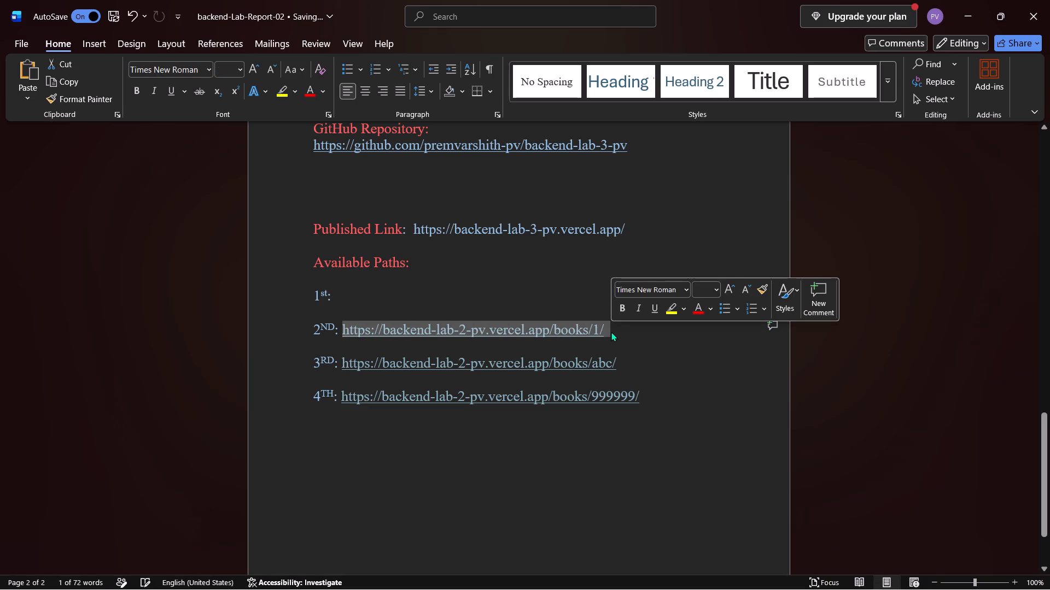
{"action": "key", "text": "BackSpace"}
Delete the lab 2 URLs of the 3rd and 4th entries under "Available Paths:", keeping their labels.
{"action": "left_click_drag", "start_coordinate": [634, 357], "coordinate": [625, 360]}
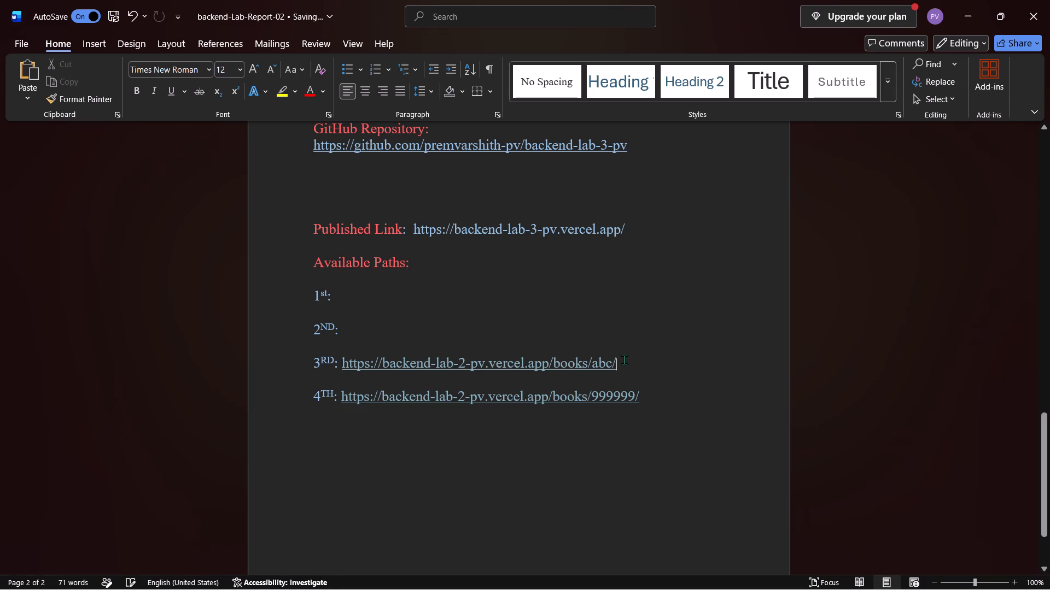
{"action": "left_click_drag", "start_coordinate": [621, 361], "coordinate": [343, 359]}
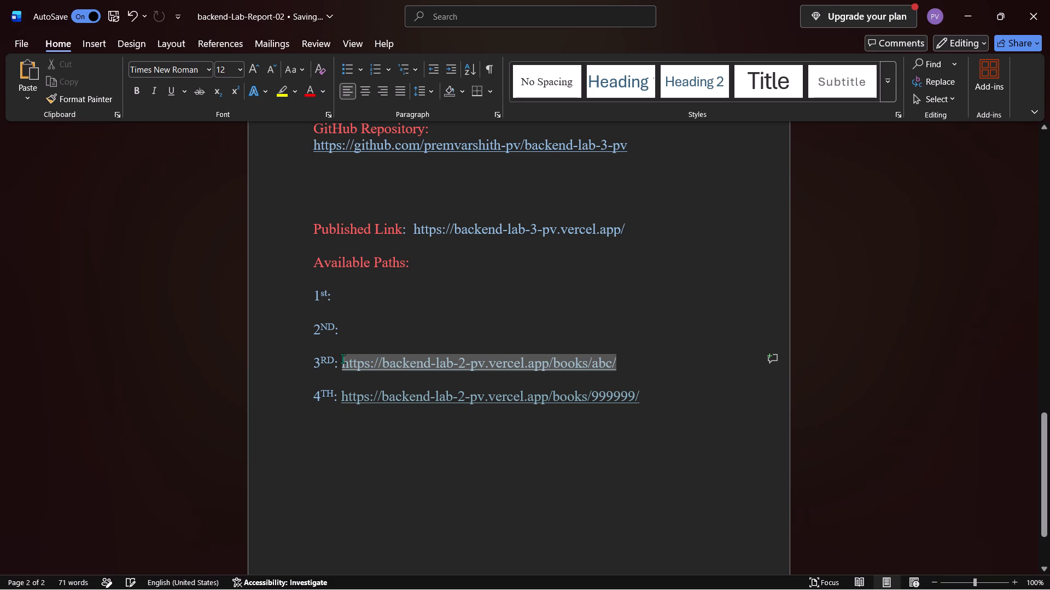
{"action": "left_click_drag", "start_coordinate": [343, 359], "coordinate": [342, 358]}
{"action": "key", "text": "BackSpace"}
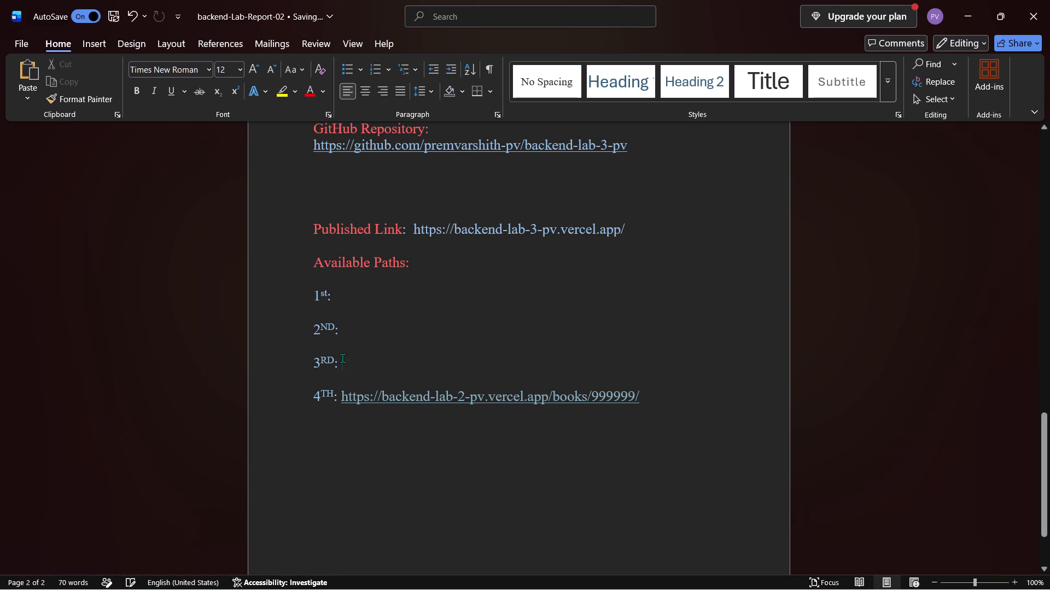
{"action": "left_click_drag", "start_coordinate": [340, 394], "coordinate": [585, 402]}
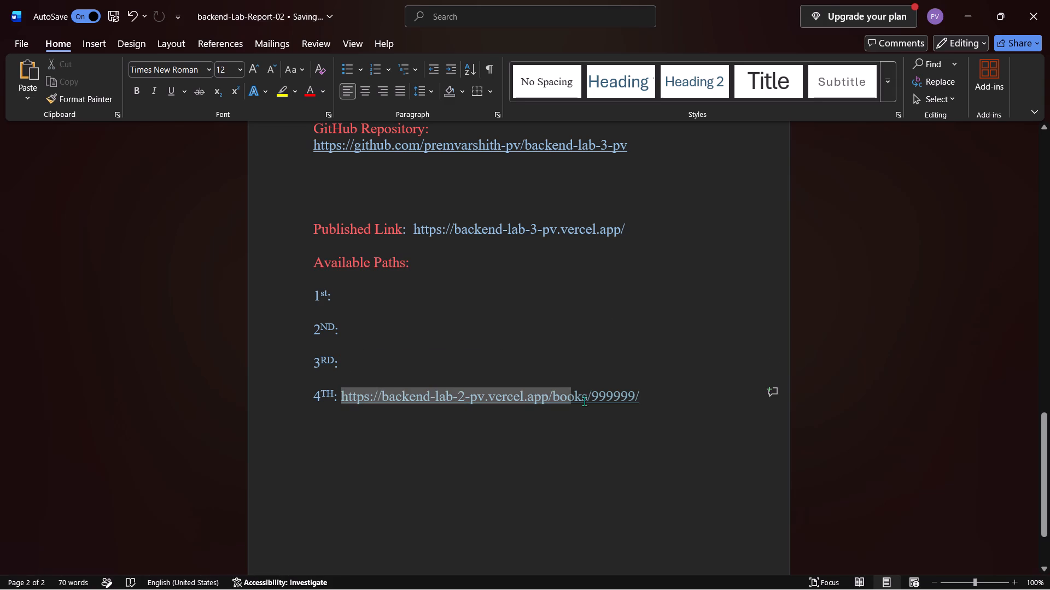
{"action": "left_click_drag", "start_coordinate": [585, 402], "coordinate": [643, 401]}
{"action": "key", "text": "BackSpace"}
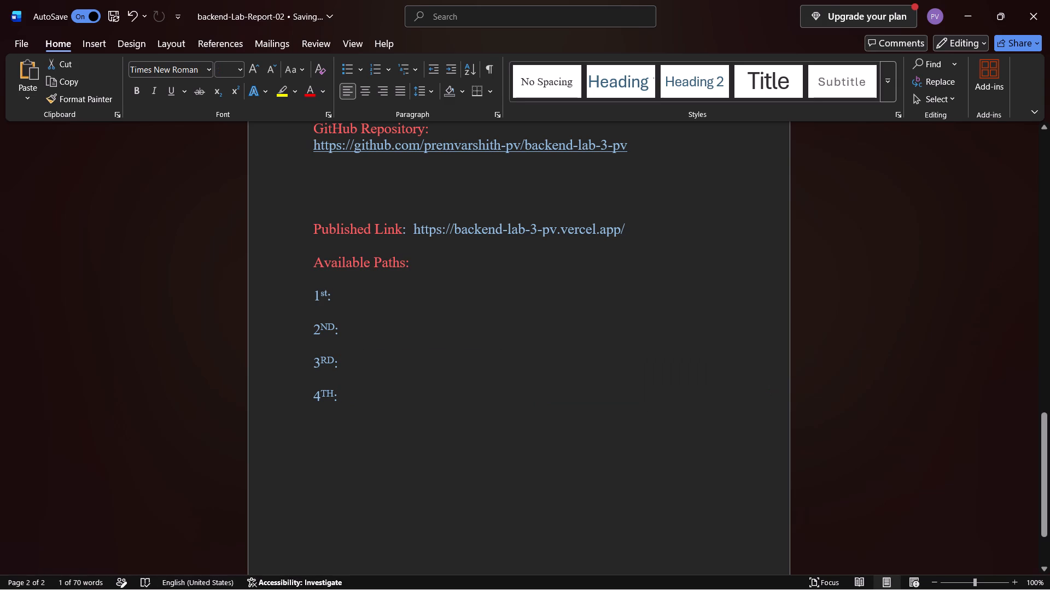
Review the report's first-page tables and lab title, and the repository and published links on the second page.
{"action": "left_click", "coordinate": [405, 293]}
{"action": "scroll", "coordinate": [477, 327], "scroll_direction": "up", "scroll_amount": 7}
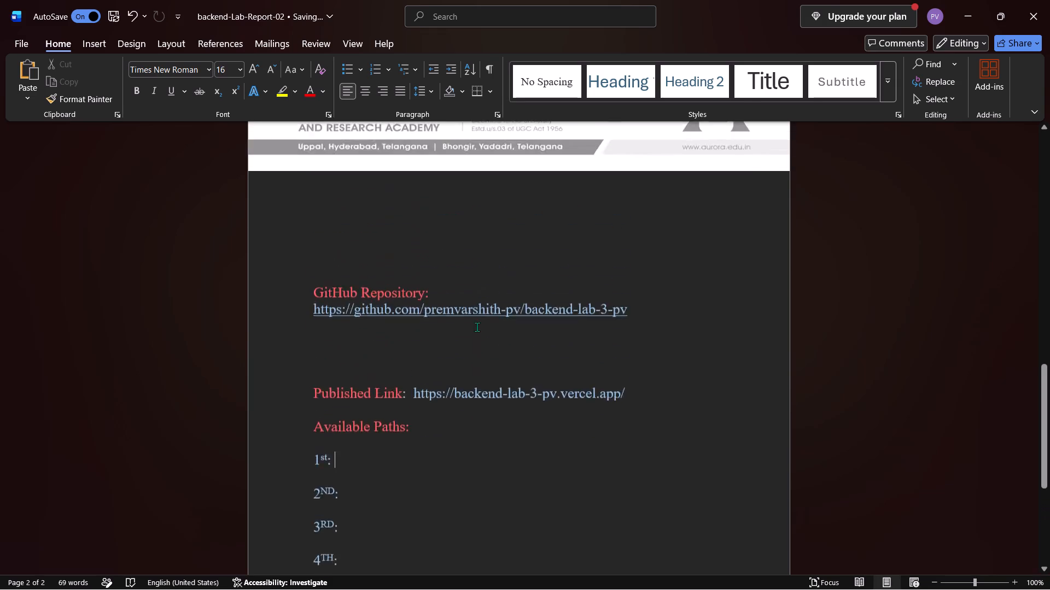
{"action": "scroll", "coordinate": [477, 327], "scroll_direction": "up", "scroll_amount": 18}
{"action": "scroll", "coordinate": [477, 327], "scroll_direction": "up", "scroll_amount": 3}
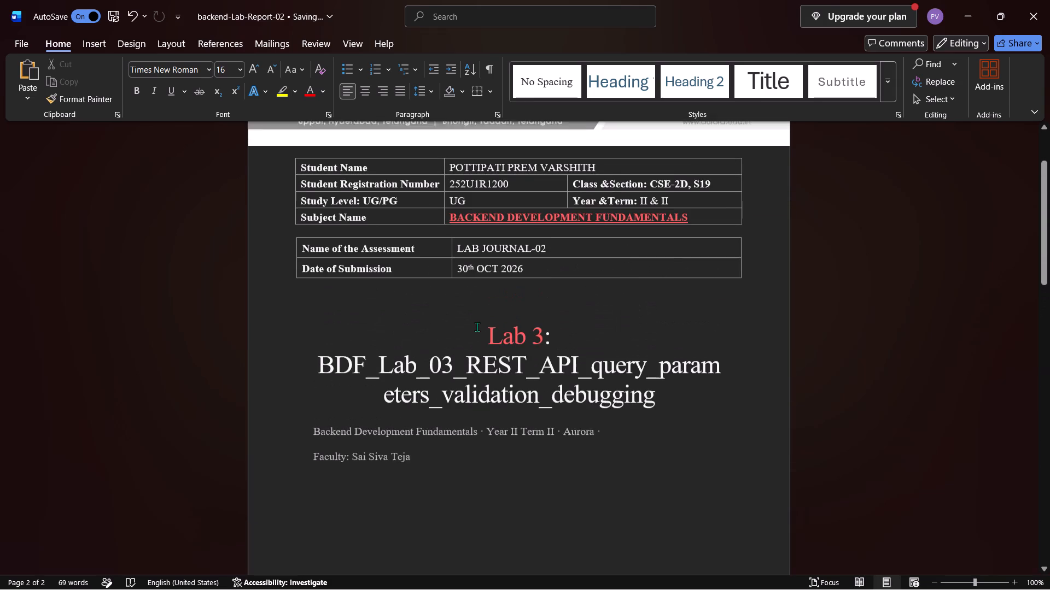
{"action": "scroll", "coordinate": [477, 327], "scroll_direction": "down", "scroll_amount": 15}
{"action": "scroll", "coordinate": [477, 327], "scroll_direction": "down", "scroll_amount": 8}
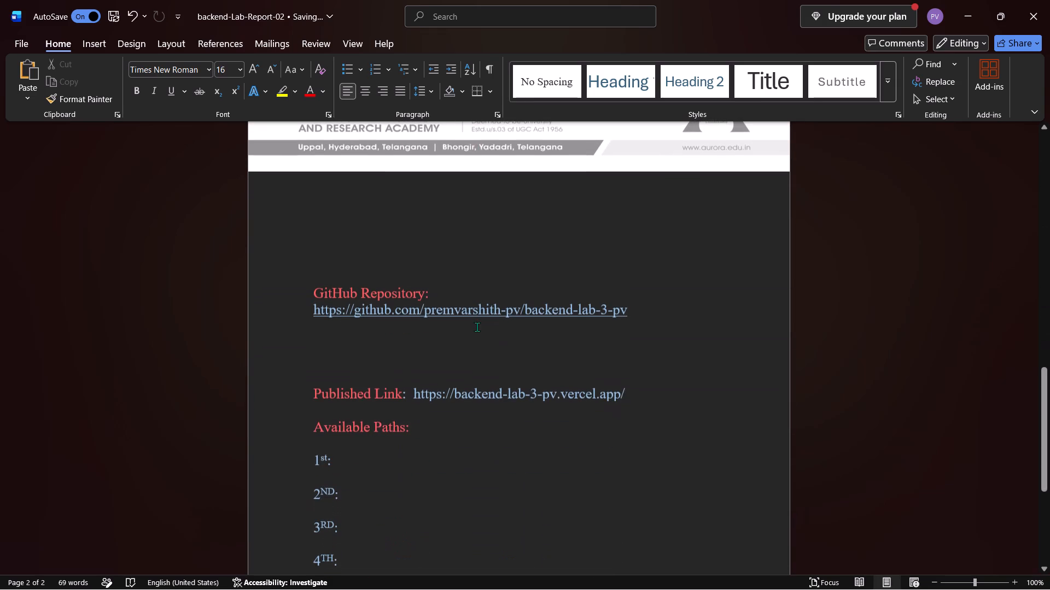
Switch to Chrome and look through the backend-lab-3-pv README.md for available paths, highlighting /books in the TEST 1 request.
{"action": "scroll", "coordinate": [477, 327], "scroll_direction": "down", "scroll_amount": 4}
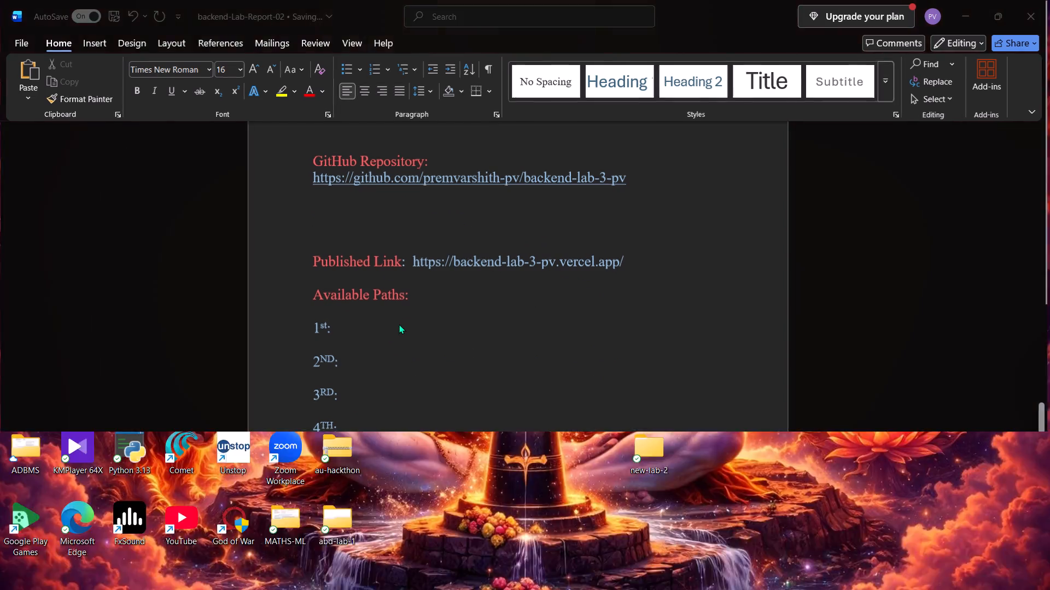
{"action": "left_click", "coordinate": [471, 127]}
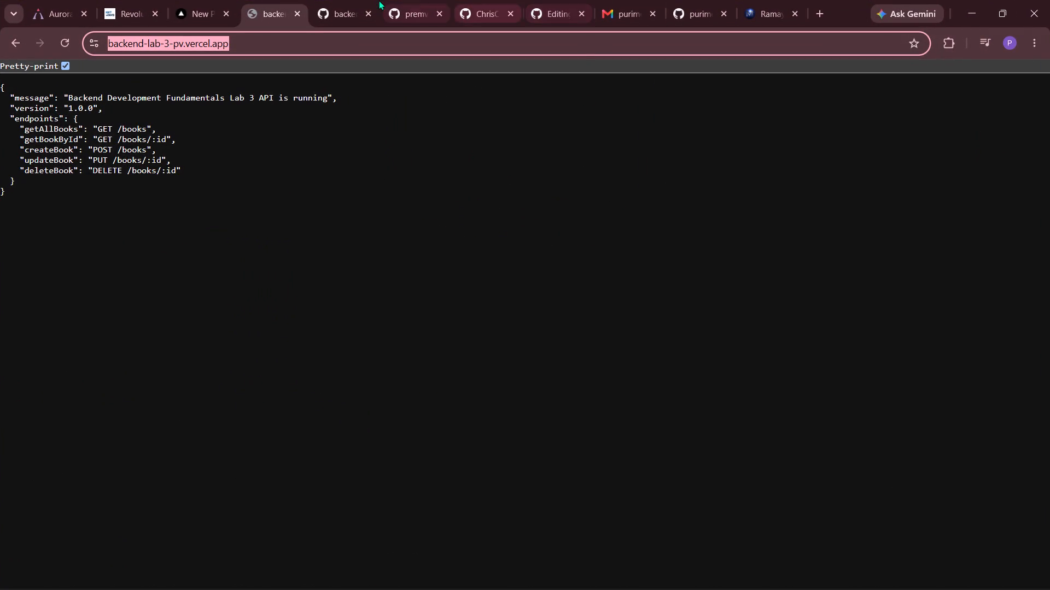
{"action": "left_click", "coordinate": [353, 0]}
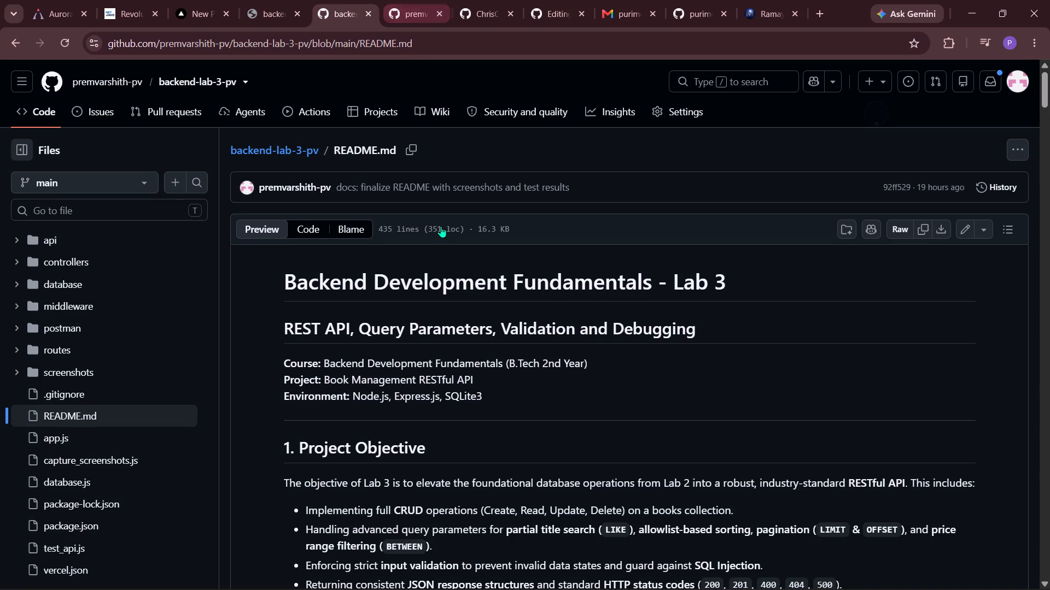
{"action": "scroll", "coordinate": [469, 404], "scroll_direction": "down", "scroll_amount": 15}
{"action": "scroll", "coordinate": [469, 405], "scroll_direction": "down", "scroll_amount": 11}
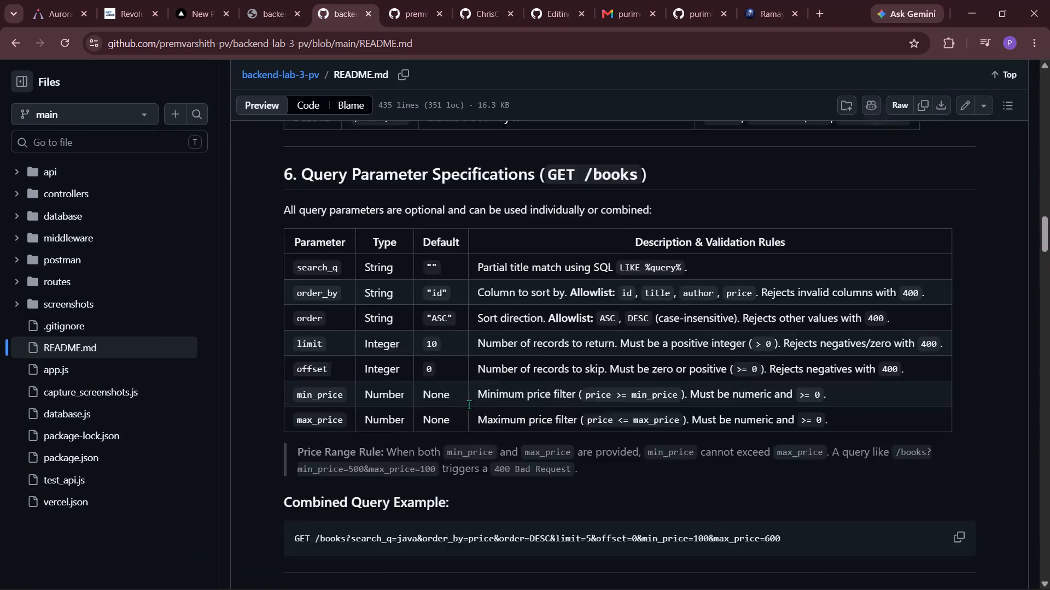
{"action": "scroll", "coordinate": [469, 405], "scroll_direction": "down", "scroll_amount": 13}
{"action": "scroll", "coordinate": [469, 405], "scroll_direction": "down", "scroll_amount": 19}
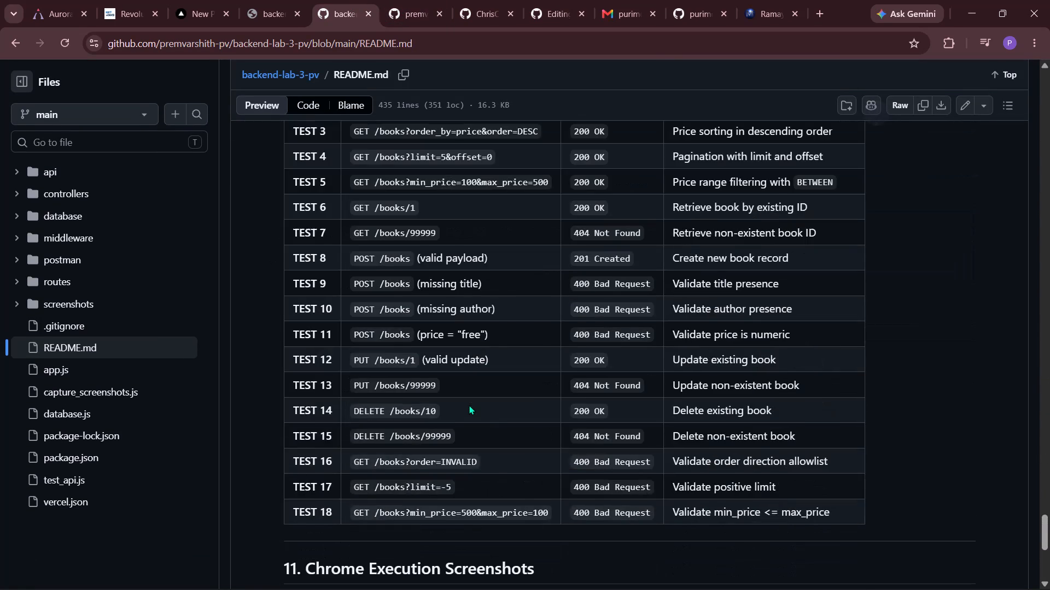
{"action": "scroll", "coordinate": [453, 401], "scroll_direction": "up", "scroll_amount": 10}
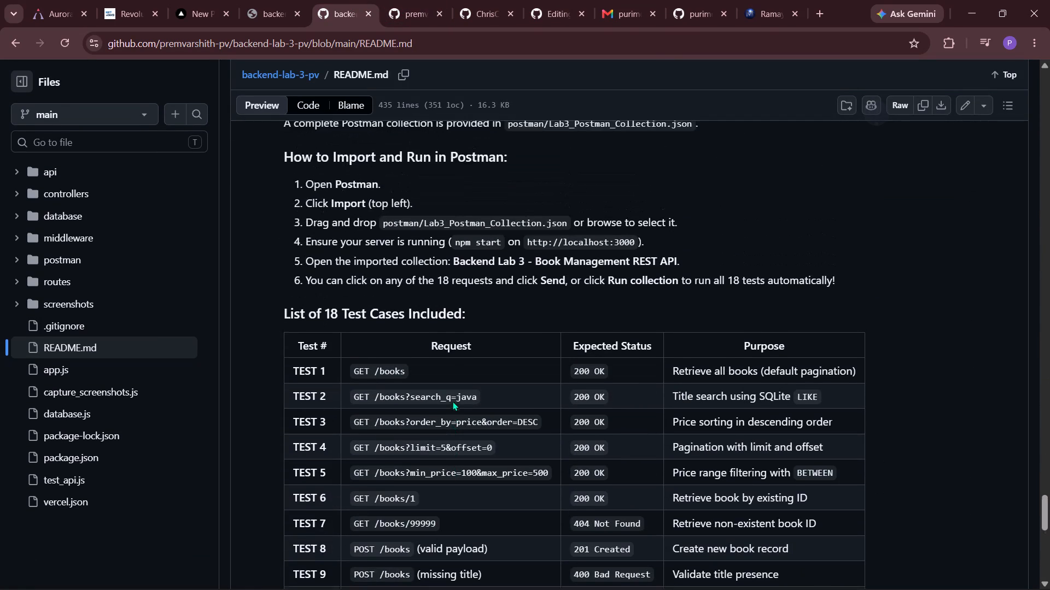
{"action": "left_click_drag", "start_coordinate": [375, 370], "coordinate": [385, 373]}
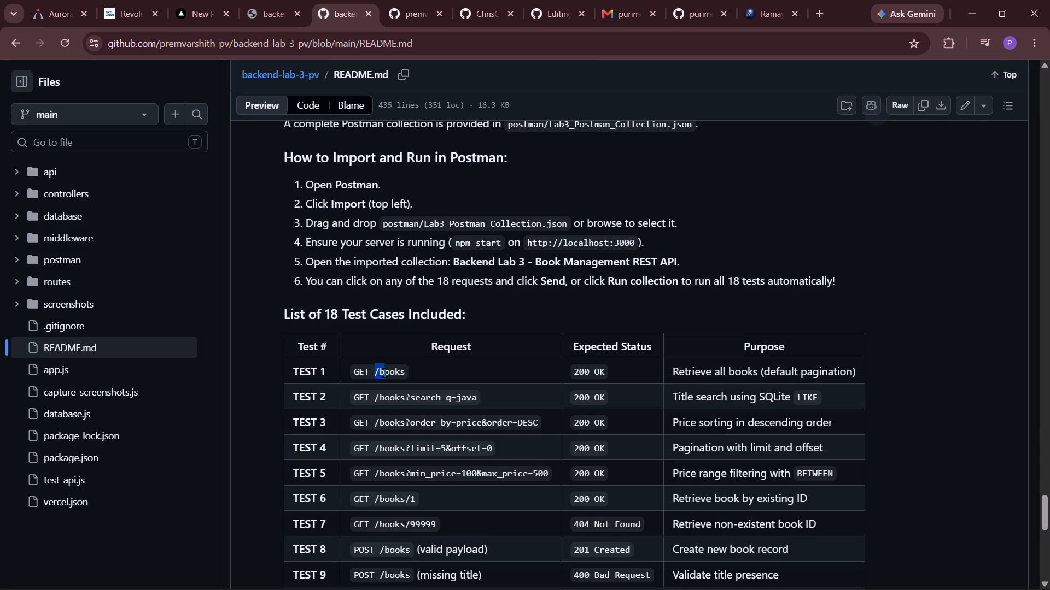
{"action": "left_click_drag", "start_coordinate": [385, 373], "coordinate": [407, 377]}
{"action": "left_click_drag", "start_coordinate": [407, 377], "coordinate": [410, 378]}
Examine the README on the backend-lab-3-pv repository page for paths in its query parameter, test case and screenshot sections.
{"action": "left_click", "coordinate": [415, 0]}
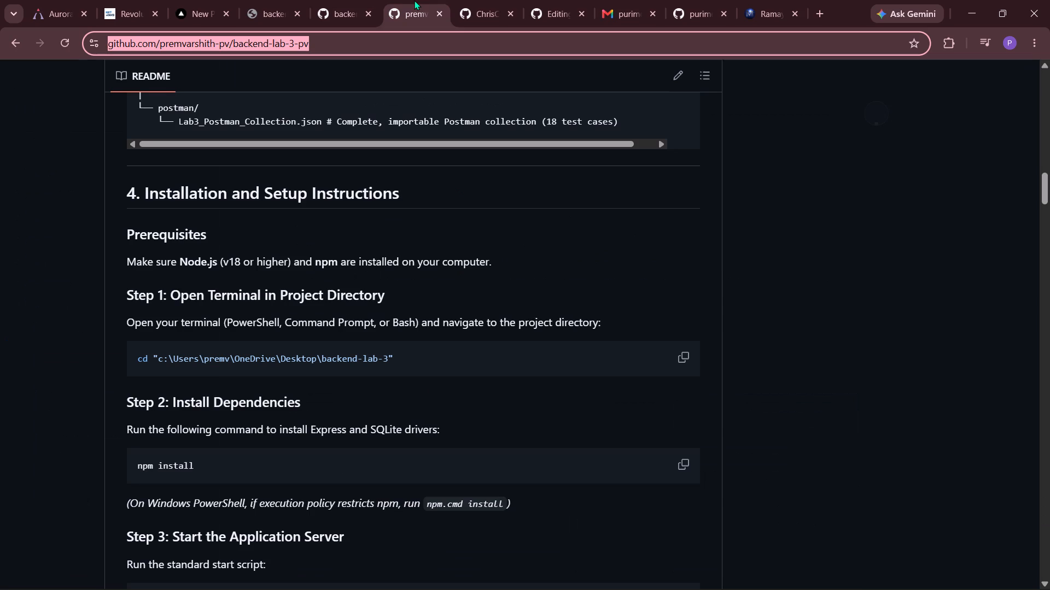
{"action": "scroll", "coordinate": [481, 287], "scroll_direction": "down", "scroll_amount": 19}
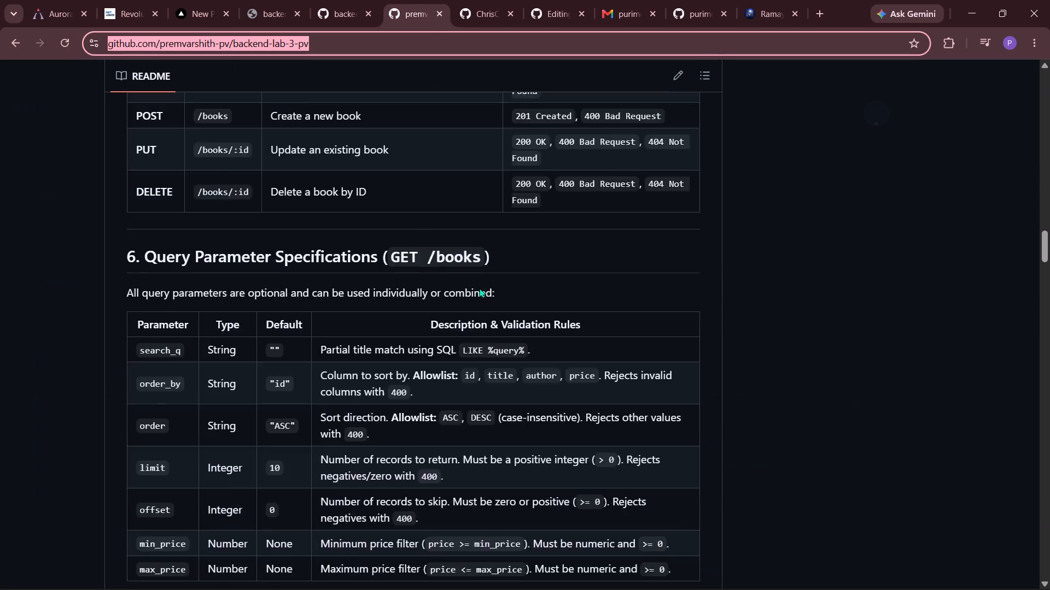
{"action": "scroll", "coordinate": [479, 288], "scroll_direction": "down", "scroll_amount": 12}
{"action": "scroll", "coordinate": [479, 288], "scroll_direction": "down", "scroll_amount": 10}
{"action": "scroll", "coordinate": [479, 288], "scroll_direction": "down", "scroll_amount": 11}
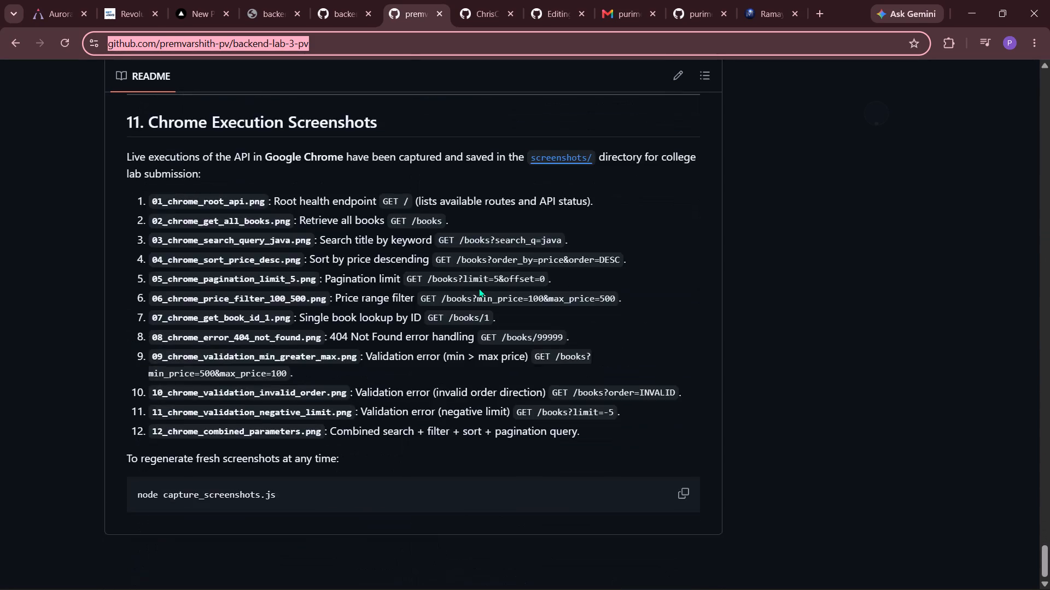
{"action": "scroll", "coordinate": [479, 288], "scroll_direction": "up", "scroll_amount": 7}
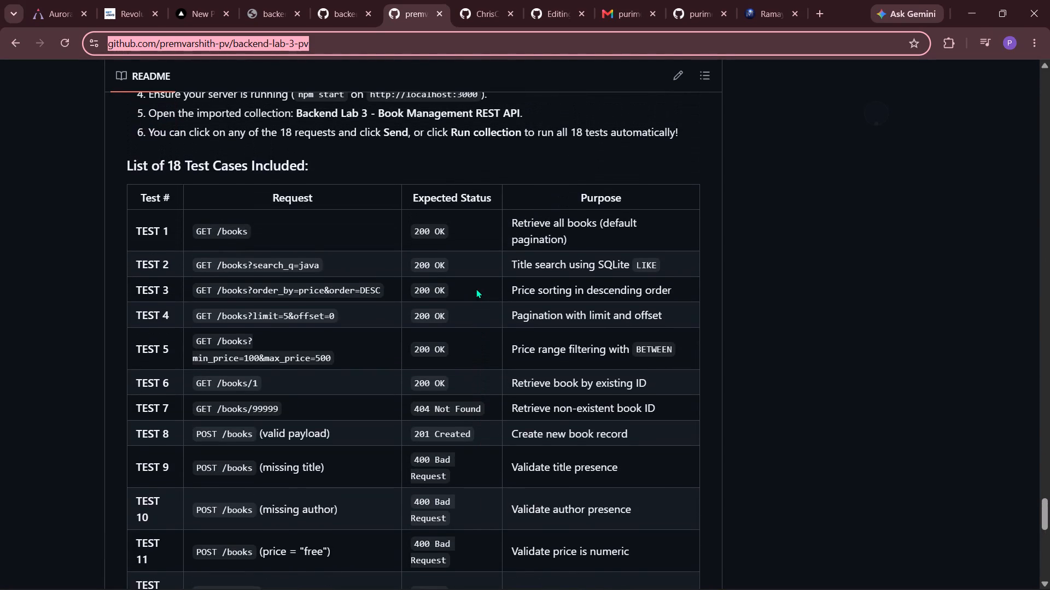
{"action": "scroll", "coordinate": [476, 288], "scroll_direction": "up", "scroll_amount": 1}
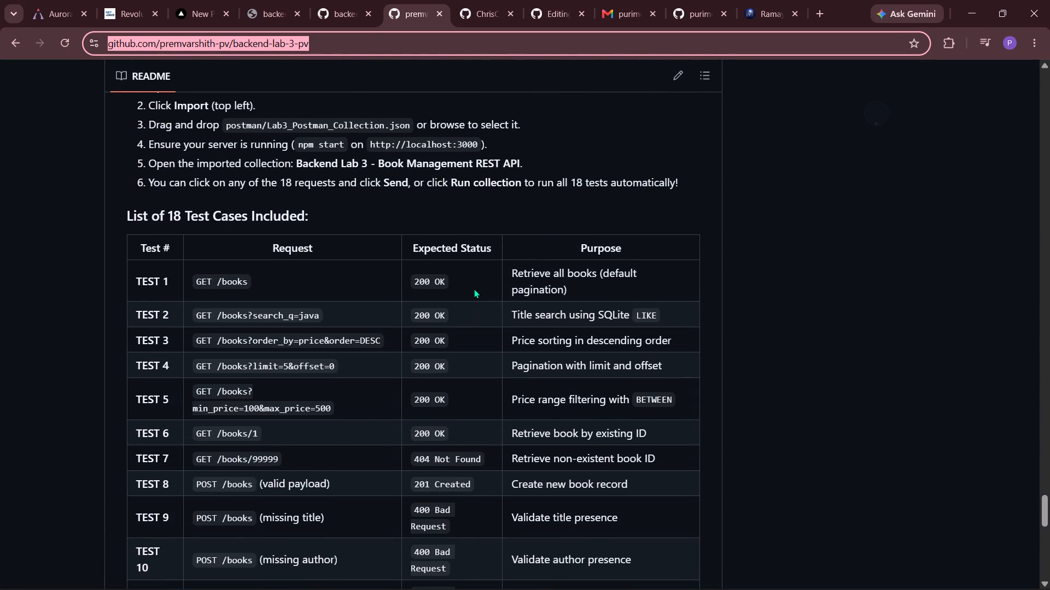
{"action": "scroll", "coordinate": [374, 366], "scroll_direction": "down", "scroll_amount": 2}
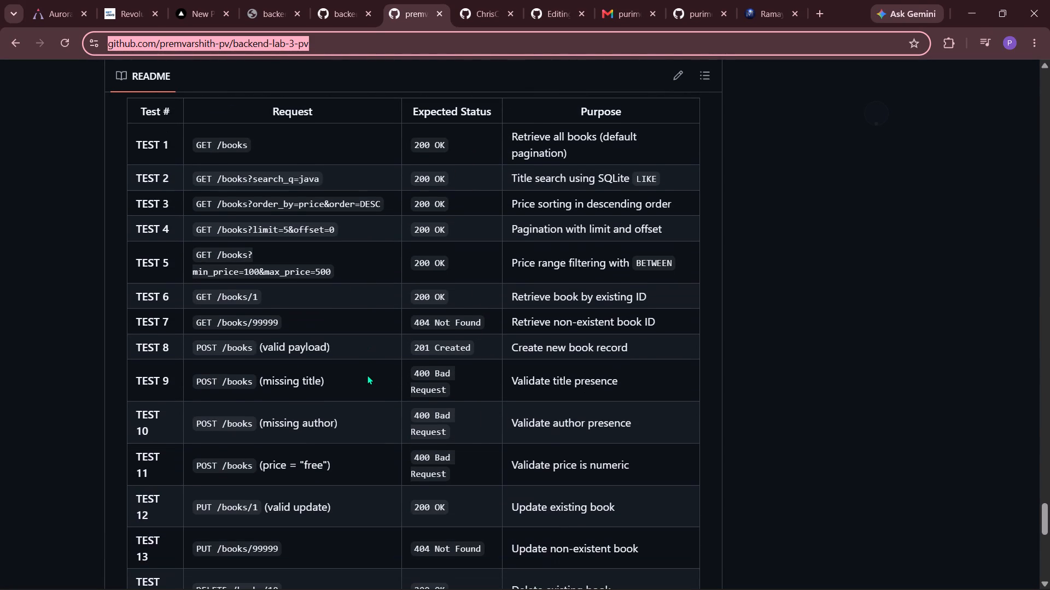
{"action": "scroll", "coordinate": [367, 375], "scroll_direction": "up", "scroll_amount": 6}
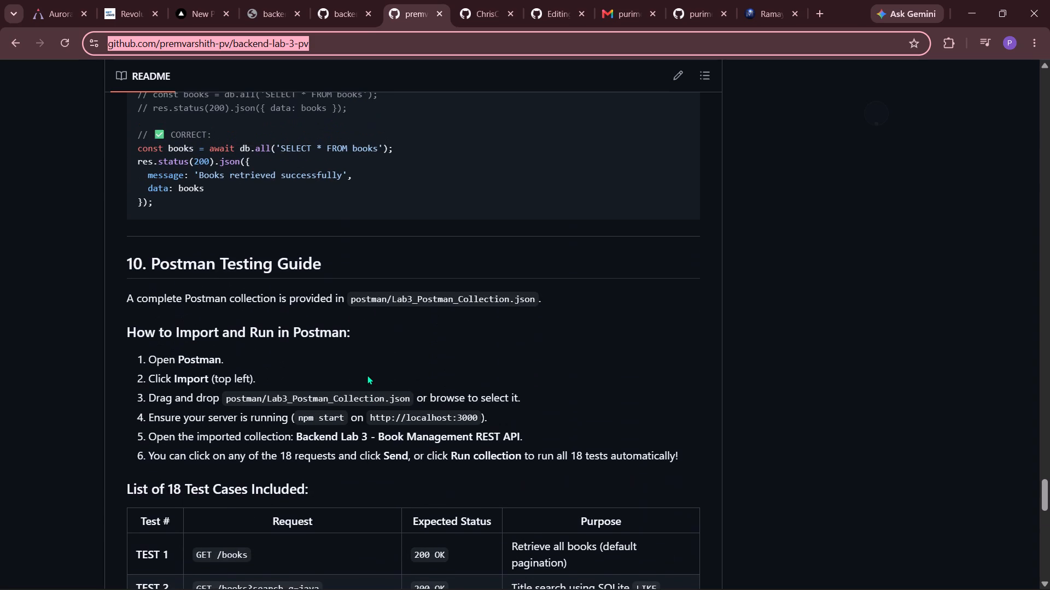
Look back through the README's debugging exercises up to the Consistent JSON Response Format section.
{"action": "scroll", "coordinate": [367, 375], "scroll_direction": "up", "scroll_amount": 14}
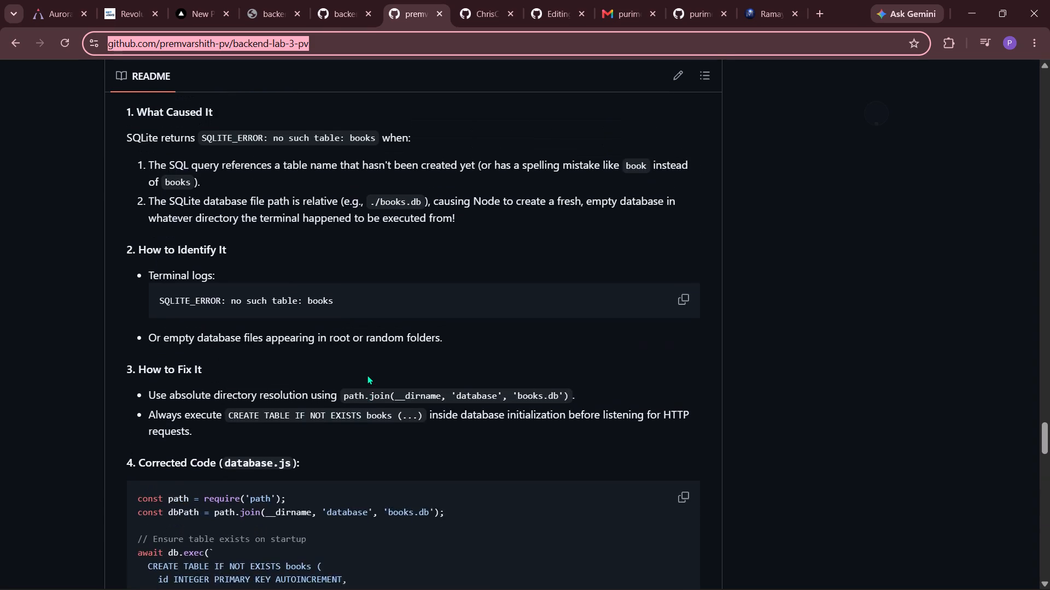
{"action": "scroll", "coordinate": [367, 375], "scroll_direction": "up", "scroll_amount": 20}
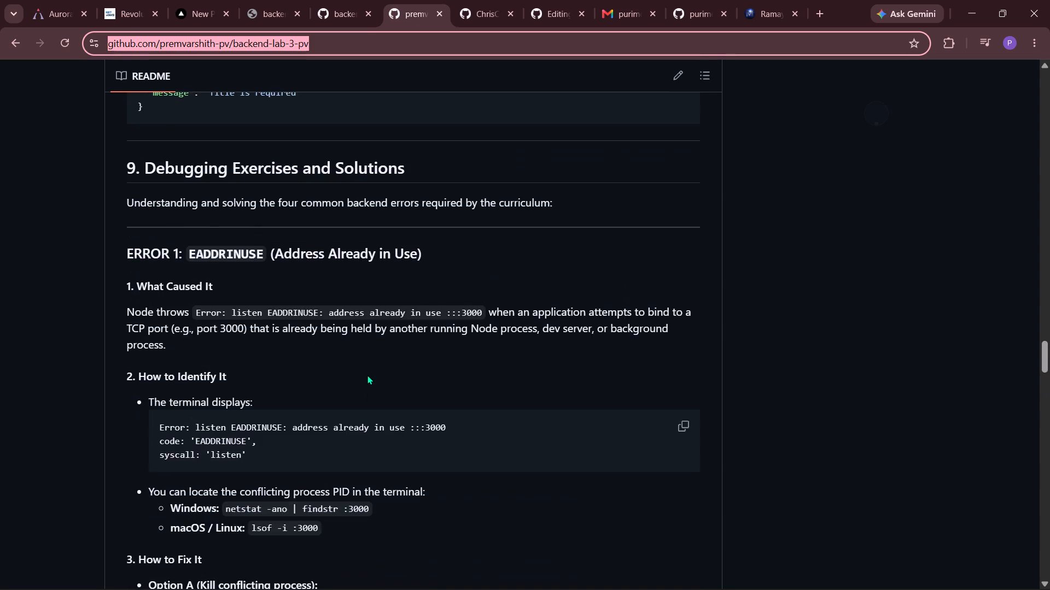
{"action": "scroll", "coordinate": [367, 375], "scroll_direction": "up", "scroll_amount": 12}
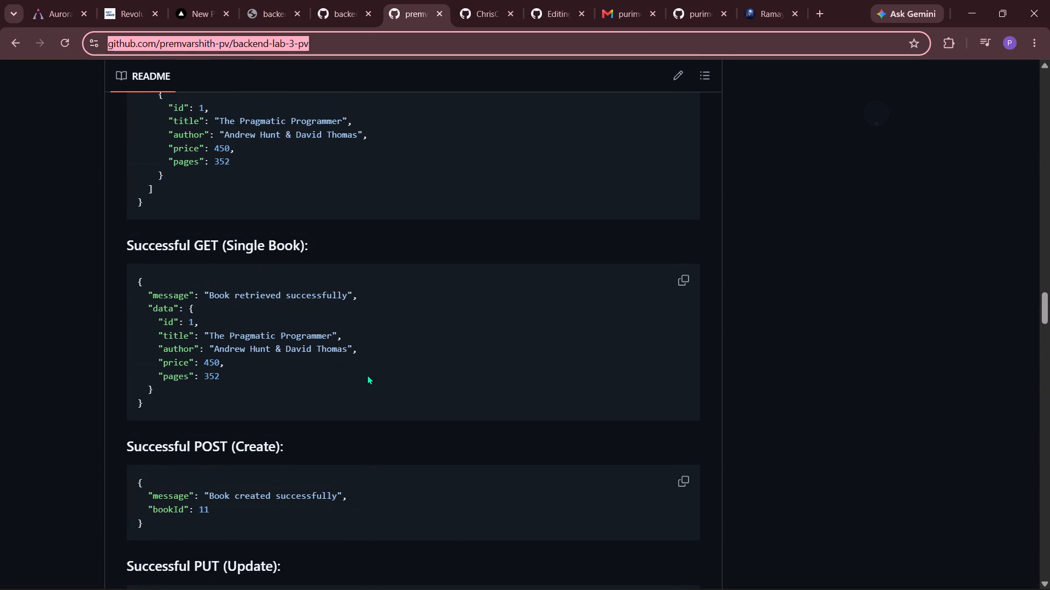
{"action": "scroll", "coordinate": [367, 375], "scroll_direction": "down", "scroll_amount": 2}
{"action": "scroll", "coordinate": [367, 375], "scroll_direction": "up", "scroll_amount": 9}
{"action": "scroll", "coordinate": [367, 375], "scroll_direction": "down", "scroll_amount": 6}
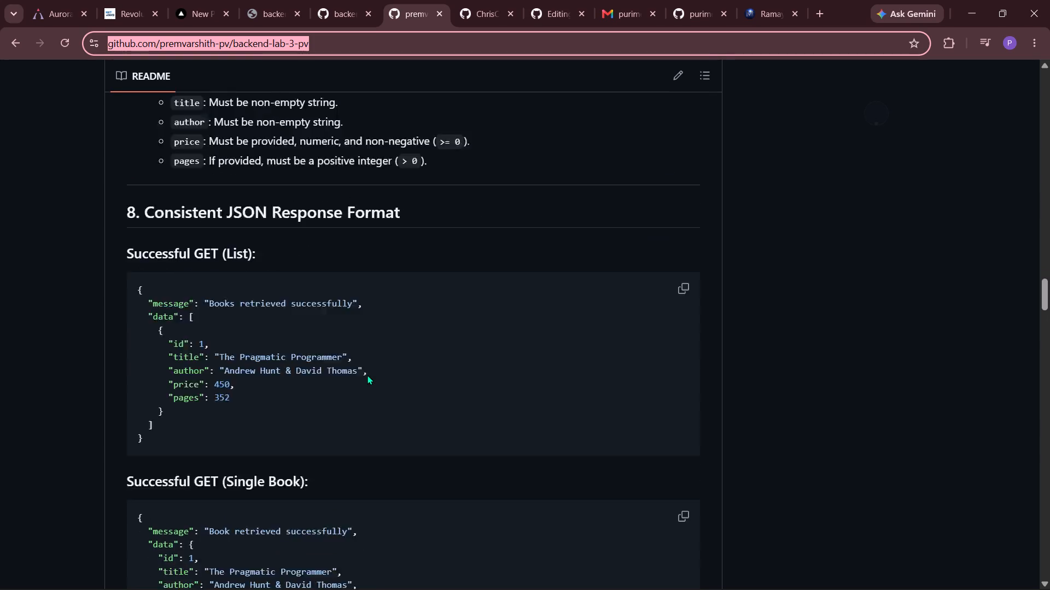
Read the README from the sample JSON responses through the four debugging errors to the end of the test case table.
{"action": "scroll", "coordinate": [367, 375], "scroll_direction": "down", "scroll_amount": 2}
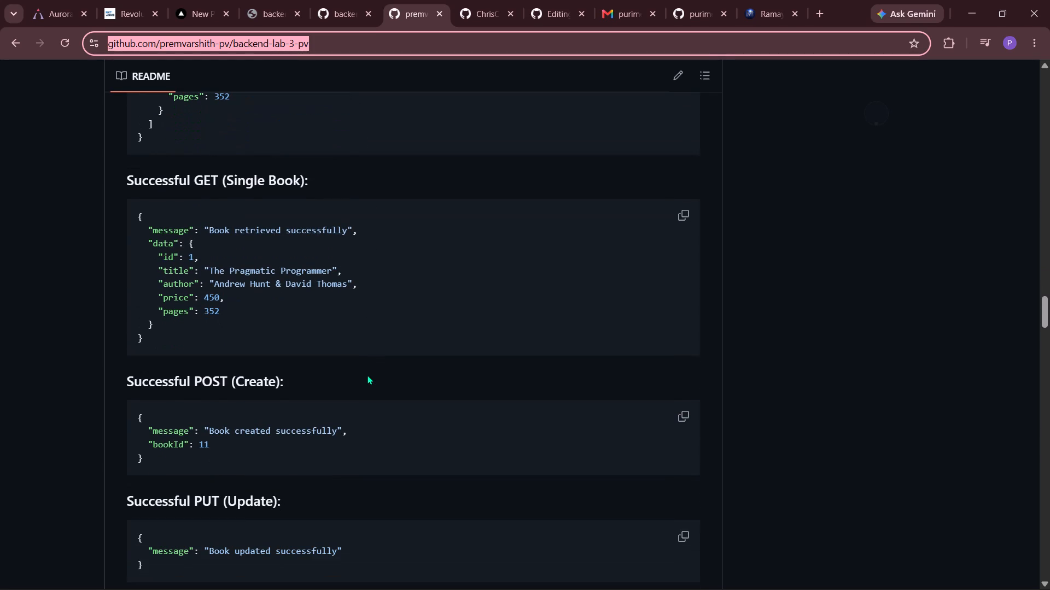
{"action": "scroll", "coordinate": [367, 375], "scroll_direction": "down", "scroll_amount": 8}
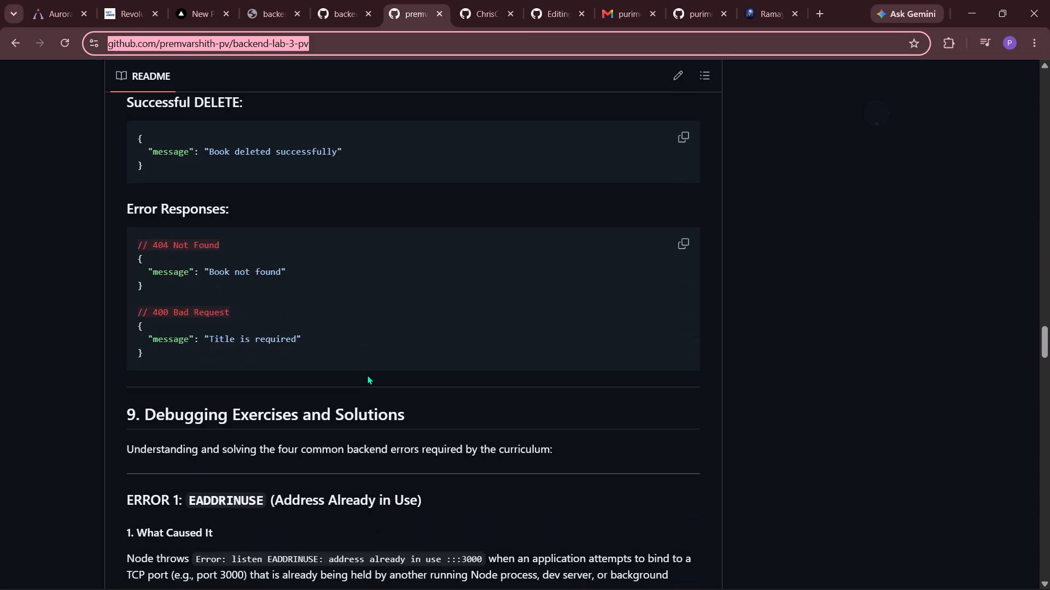
{"action": "scroll", "coordinate": [367, 375], "scroll_direction": "down", "scroll_amount": 2}
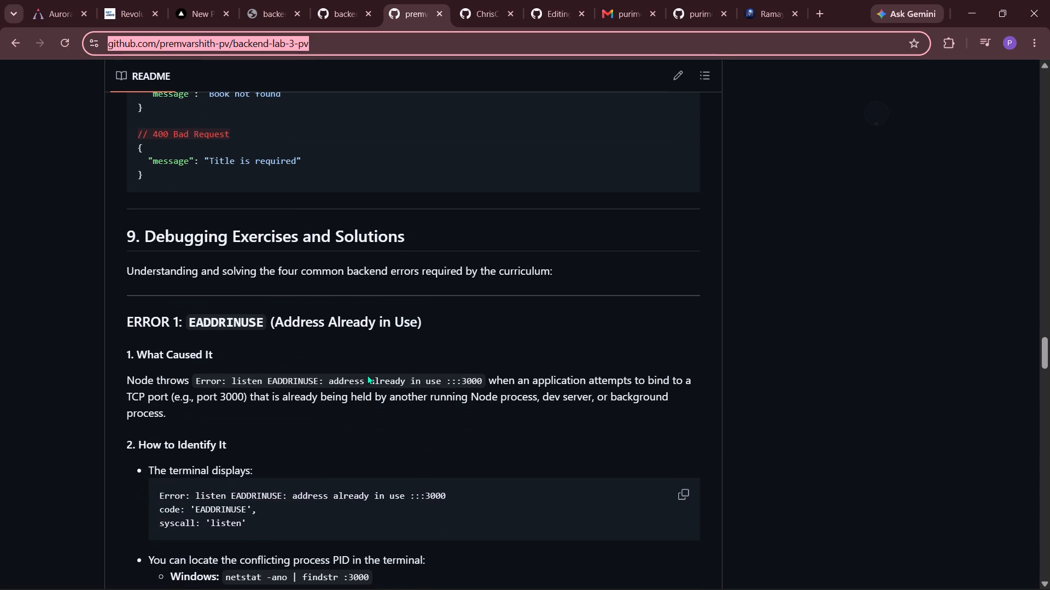
{"action": "scroll", "coordinate": [367, 375], "scroll_direction": "down", "scroll_amount": 10}
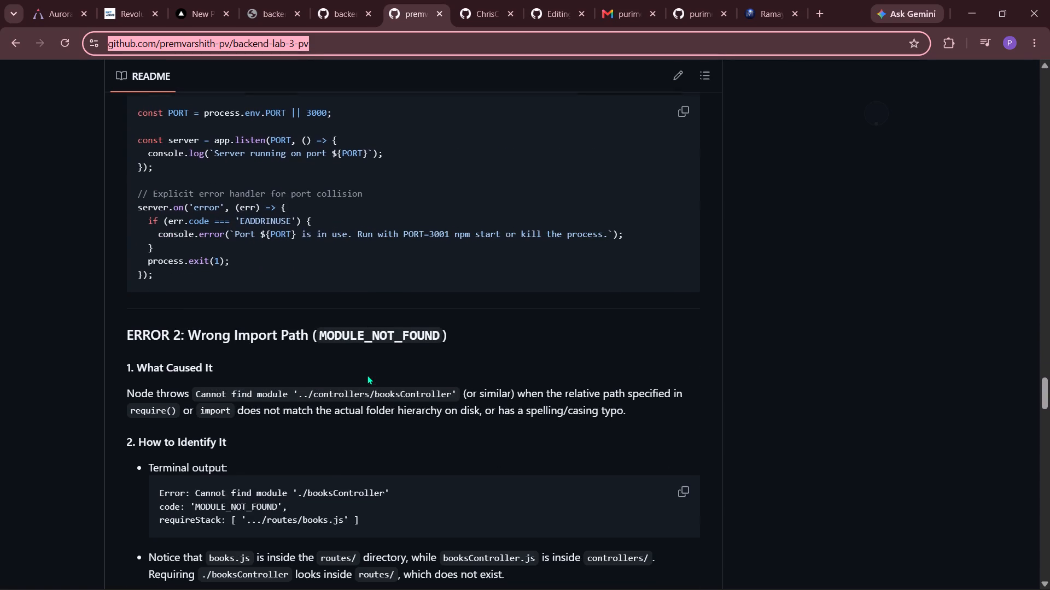
{"action": "scroll", "coordinate": [367, 375], "scroll_direction": "down", "scroll_amount": 6}
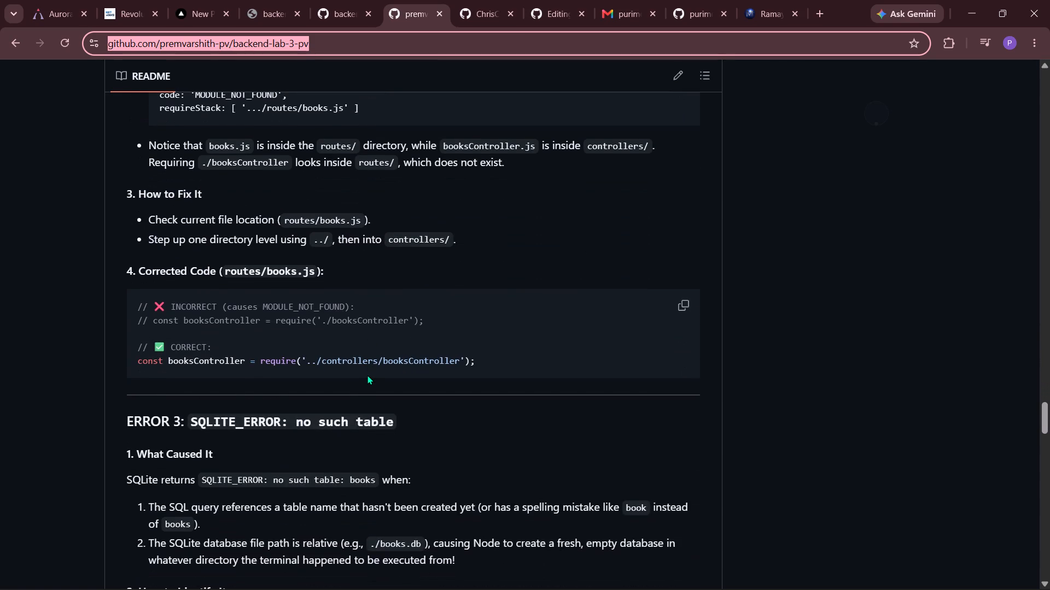
{"action": "scroll", "coordinate": [367, 375], "scroll_direction": "down", "scroll_amount": 14}
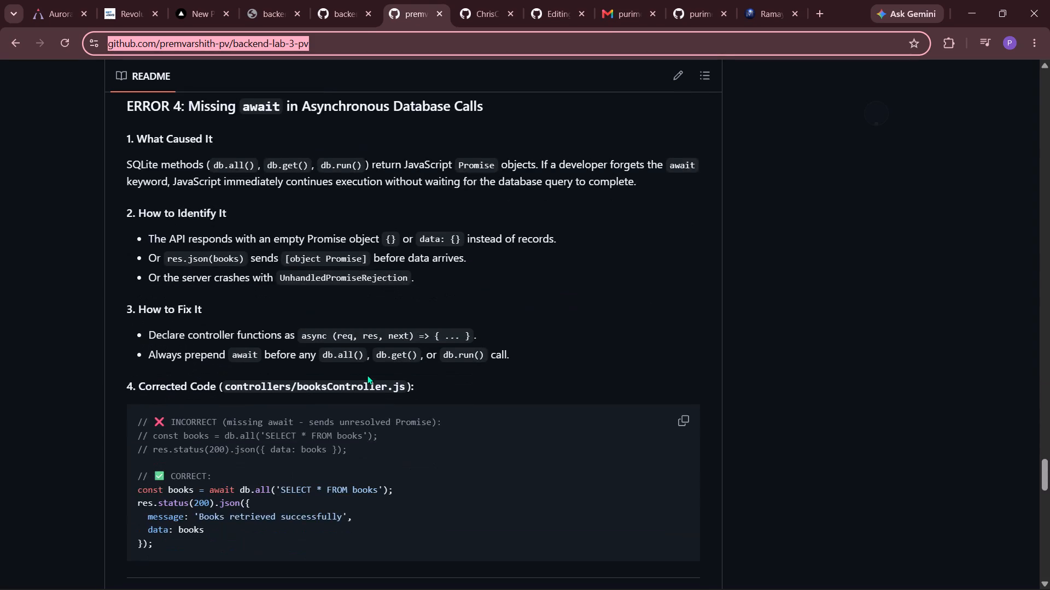
{"action": "scroll", "coordinate": [367, 375], "scroll_direction": "down", "scroll_amount": 17}
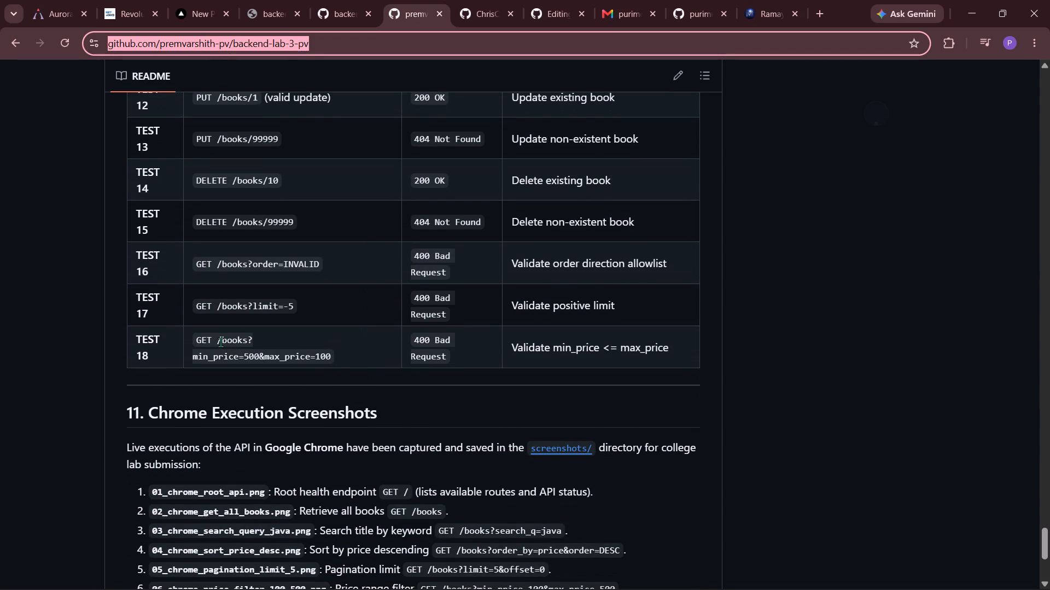
Review the request paths in the README's List of 18 Test Cases and the Postman Testing Guide around it.
{"action": "scroll", "coordinate": [221, 343], "scroll_direction": "up", "scroll_amount": 3}
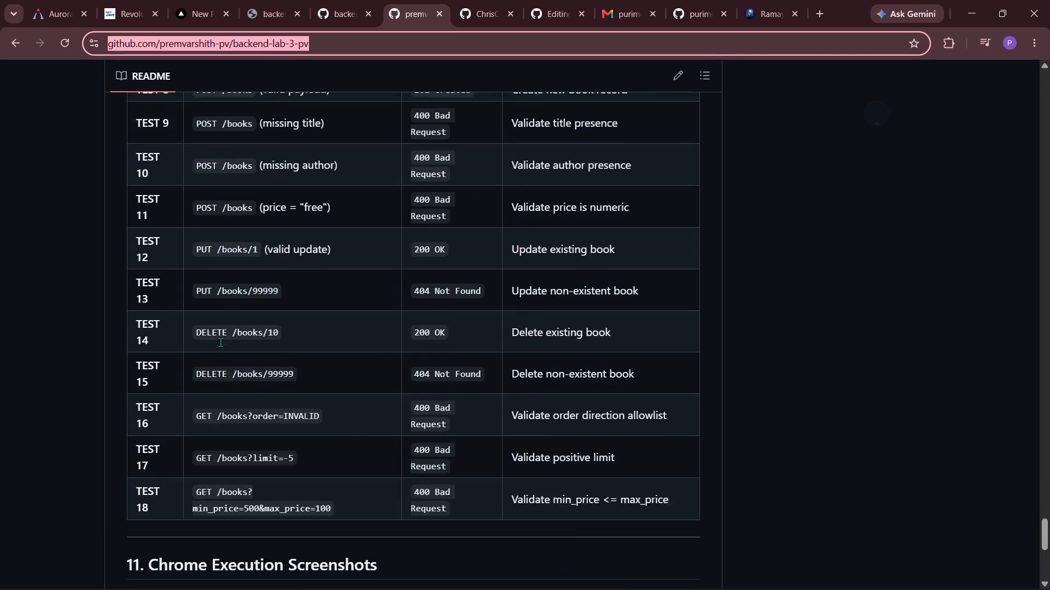
{"action": "scroll", "coordinate": [221, 343], "scroll_direction": "up", "scroll_amount": 4}
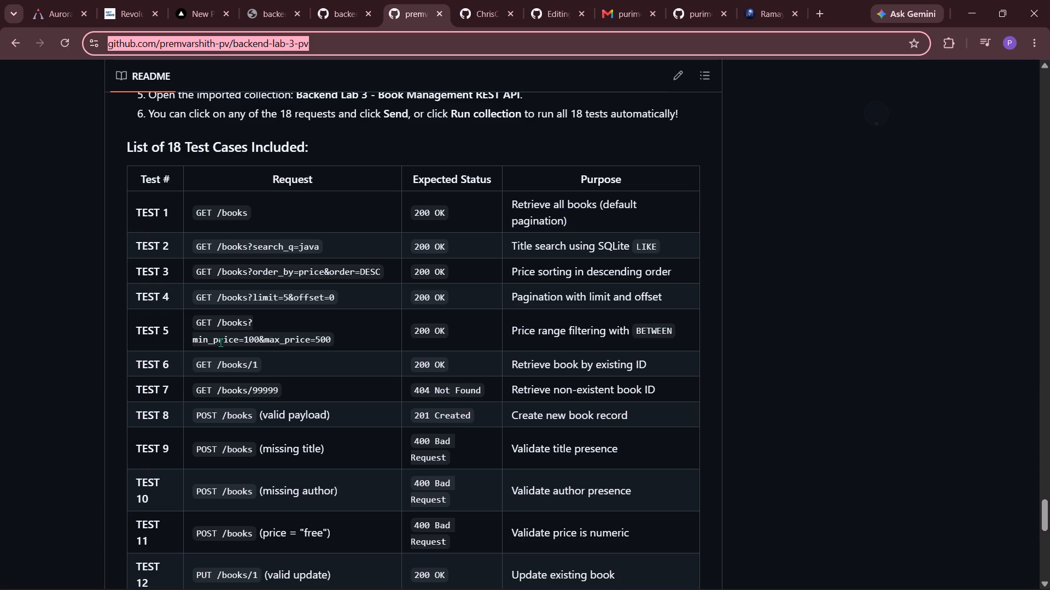
{"action": "scroll", "coordinate": [221, 343], "scroll_direction": "up", "scroll_amount": 3}
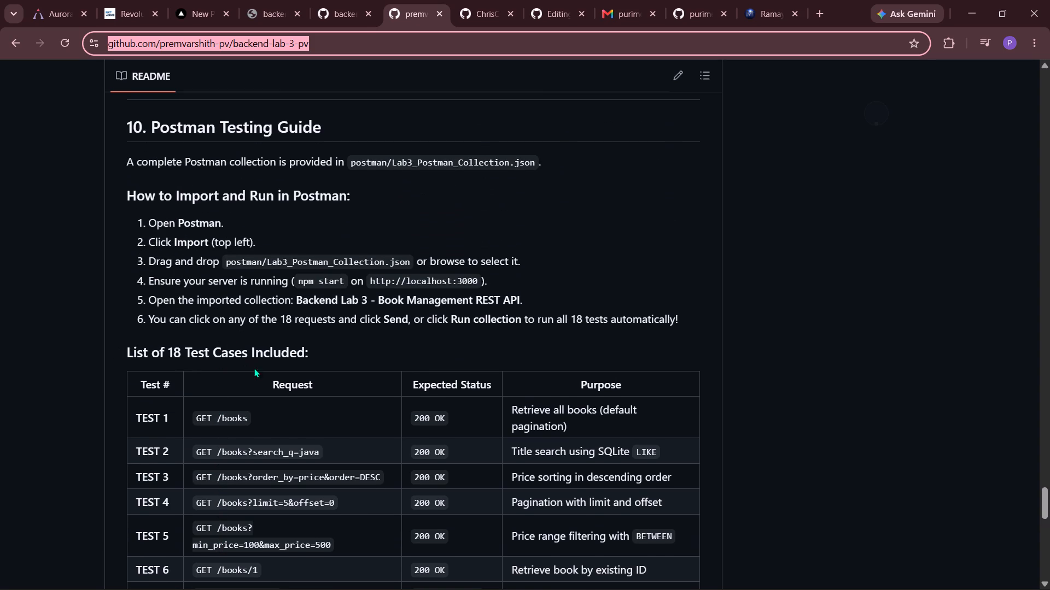
{"action": "scroll", "coordinate": [346, 452], "scroll_direction": "up", "scroll_amount": 5}
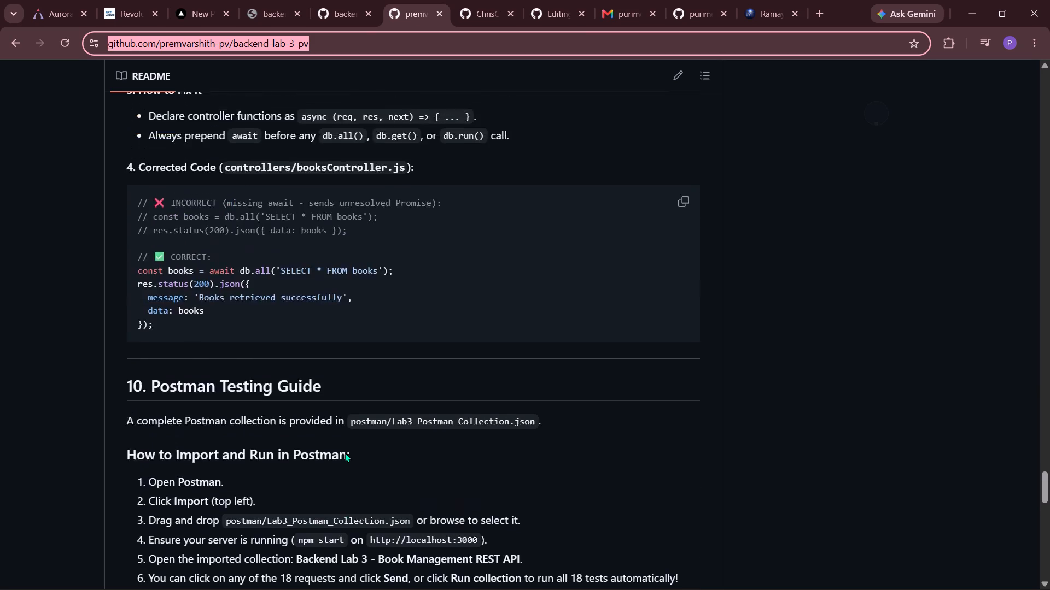
{"action": "scroll", "coordinate": [345, 452], "scroll_direction": "up", "scroll_amount": 6}
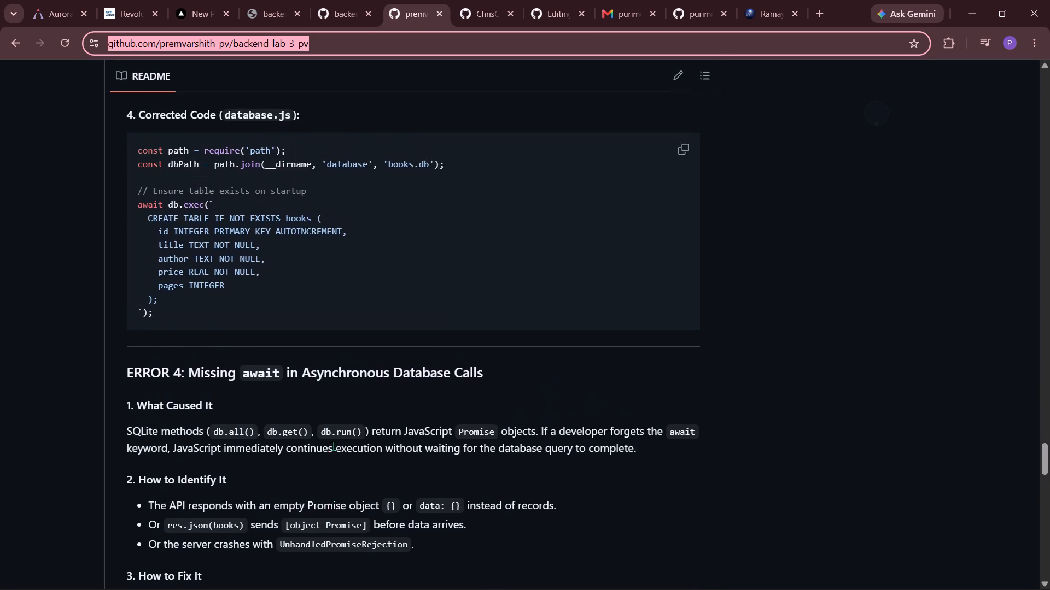
{"action": "scroll", "coordinate": [334, 446], "scroll_direction": "up", "scroll_amount": 3}
{"action": "scroll", "coordinate": [334, 446], "scroll_direction": "down", "scroll_amount": 15}
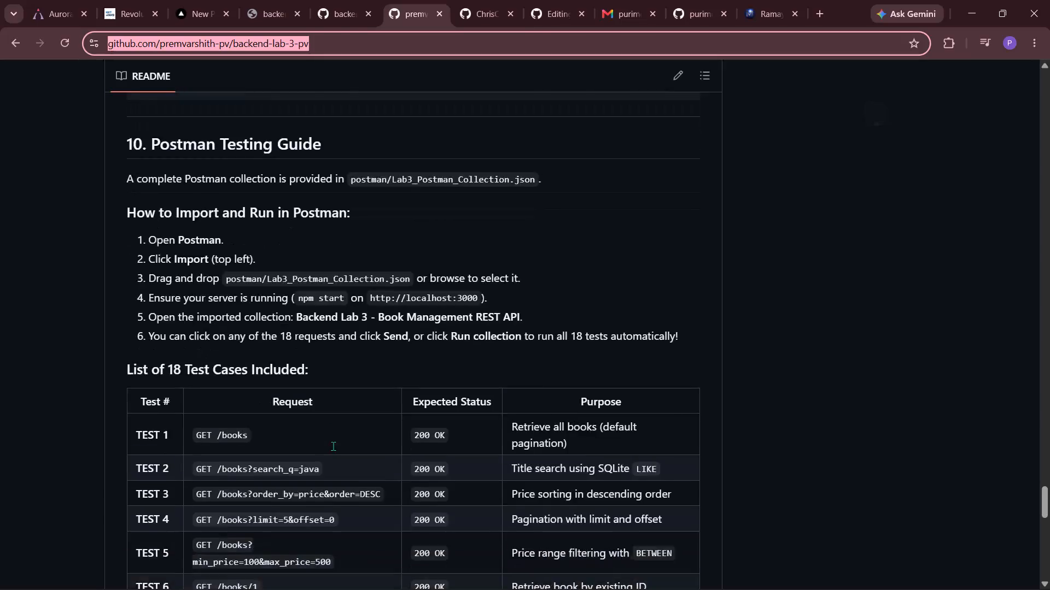
{"action": "scroll", "coordinate": [334, 446], "scroll_direction": "down", "scroll_amount": 8}
{"action": "scroll", "coordinate": [334, 446], "scroll_direction": "up", "scroll_amount": 1}
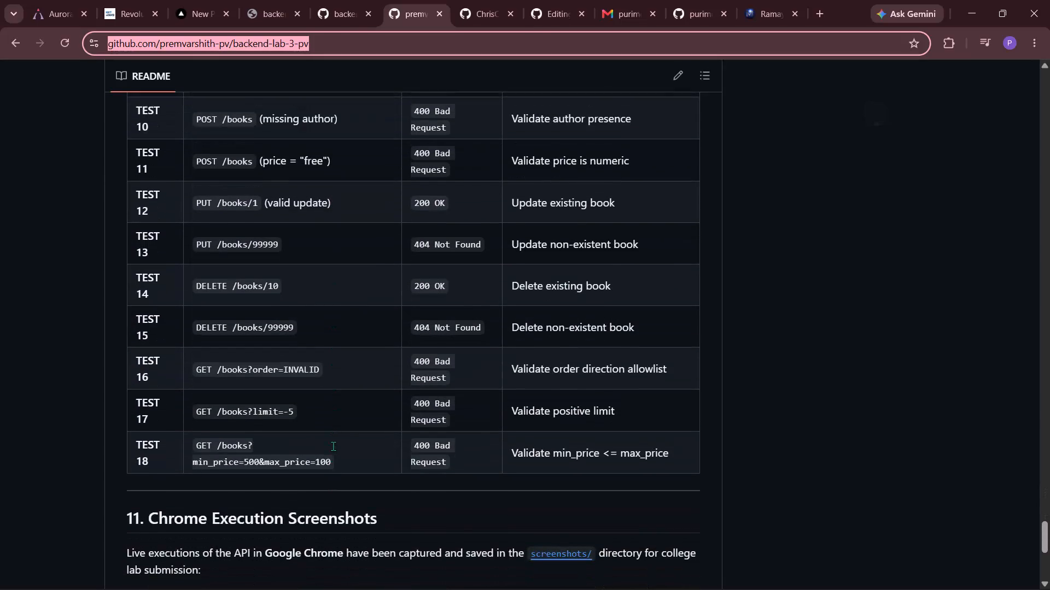
{"action": "scroll", "coordinate": [334, 446], "scroll_direction": "up", "scroll_amount": 1}
{"action": "left_click", "coordinate": [346, 4]}
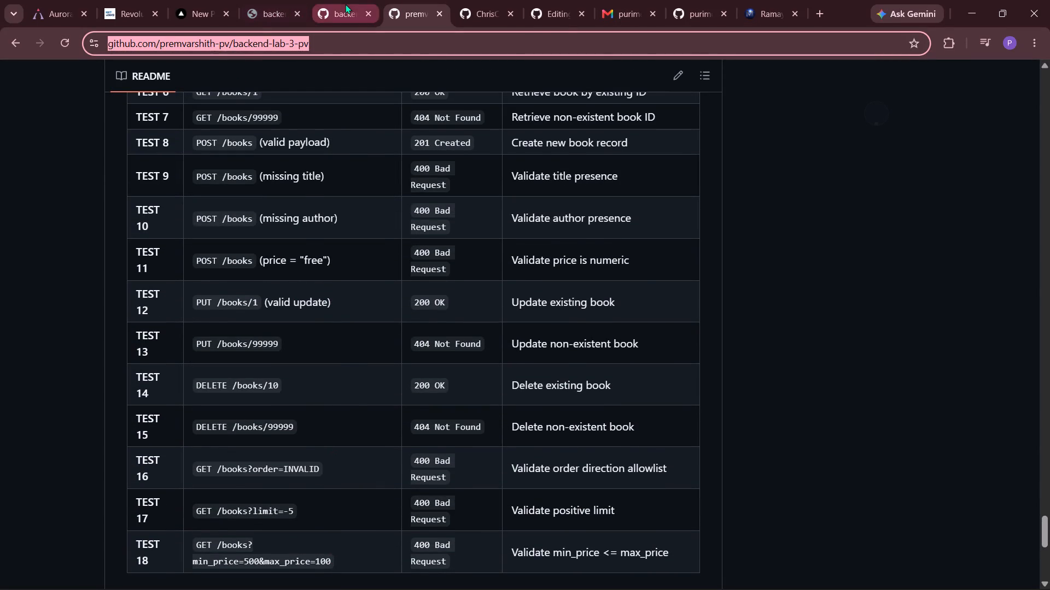
{"action": "left_click", "coordinate": [277, 0]}
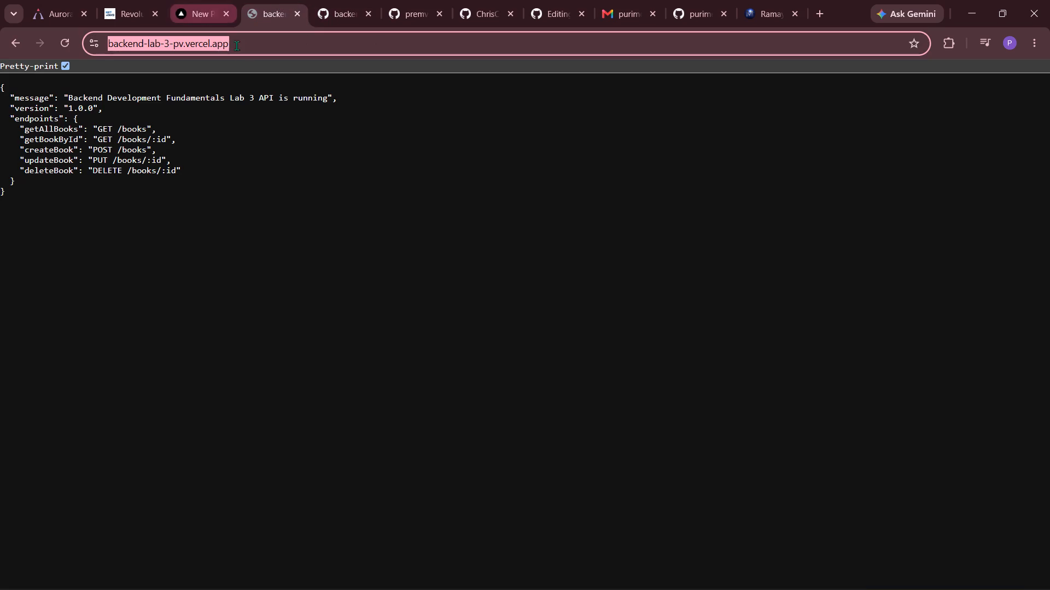
{"action": "left_click", "coordinate": [255, 33]}
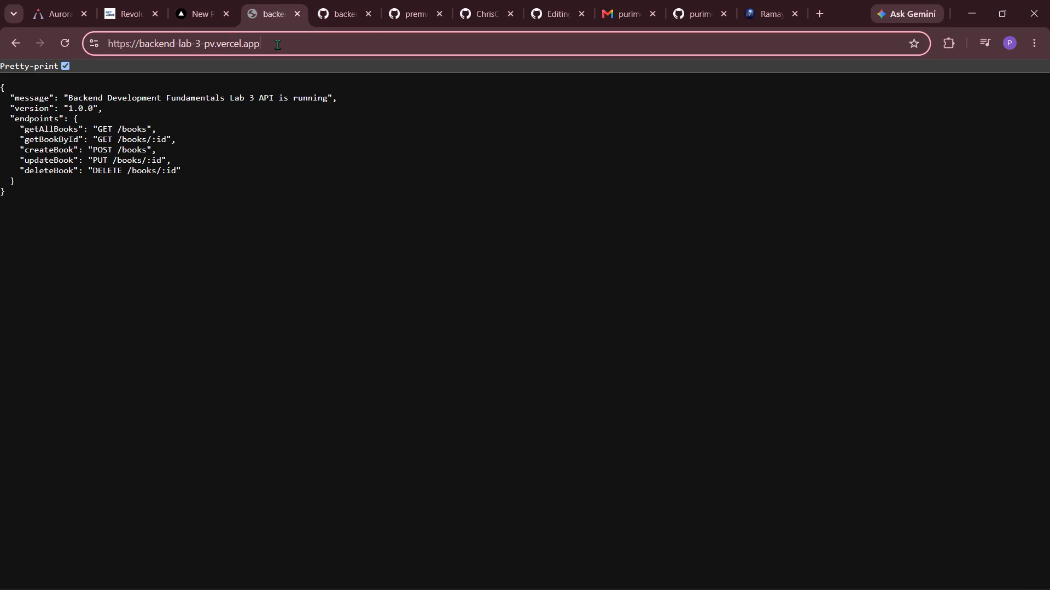
{"action": "left_click", "coordinate": [278, 45], "text": "ctrl"}
{"action": "key", "text": "ctrl+a"}
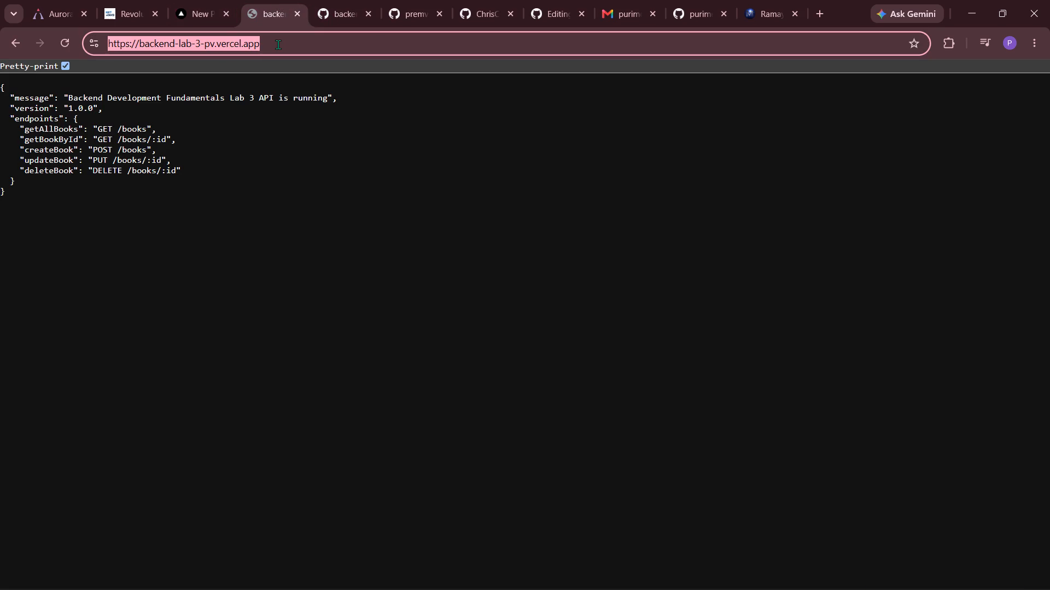
{"action": "key", "text": "ctrl+c"}
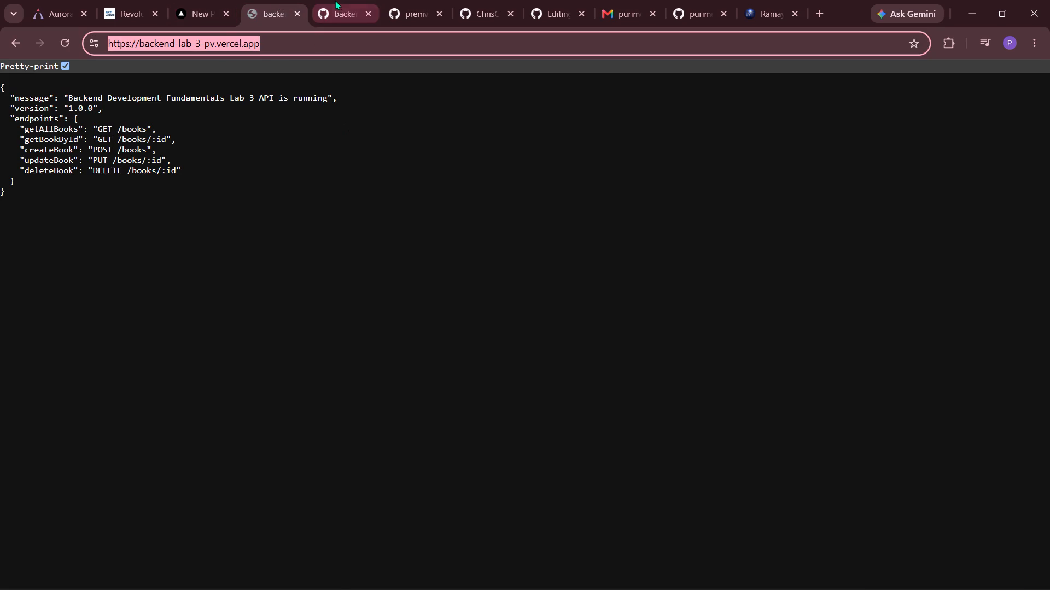
Check the README's Chrome Execution Screenshots list against the report's repository link, published link and Available Paths section.
{"action": "left_click", "coordinate": [337, 0]}
{"action": "scroll", "coordinate": [384, 333], "scroll_direction": "down", "scroll_amount": 17}
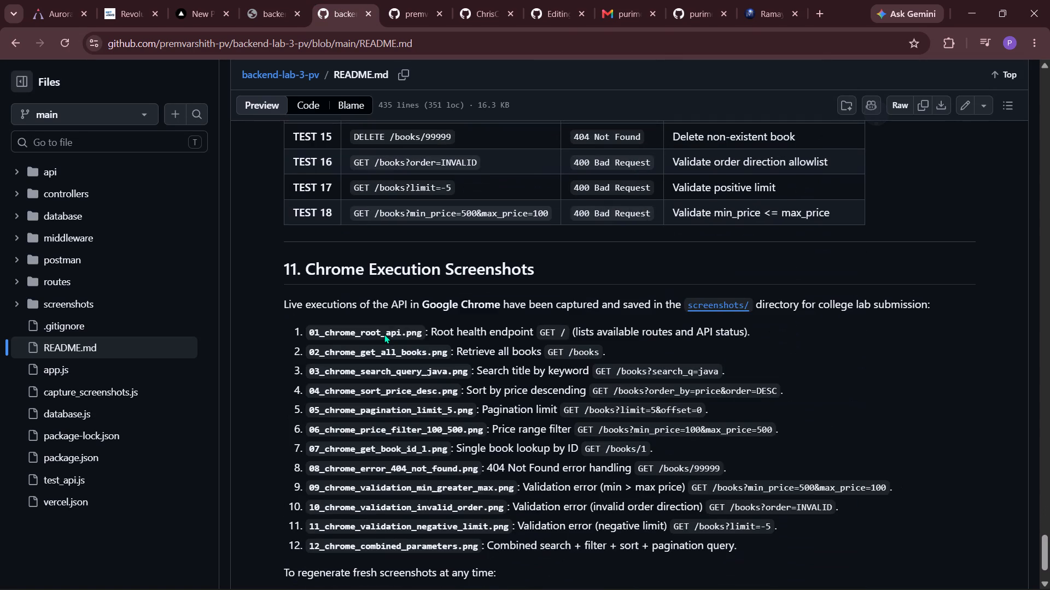
{"action": "left_click", "coordinate": [255, 0]}
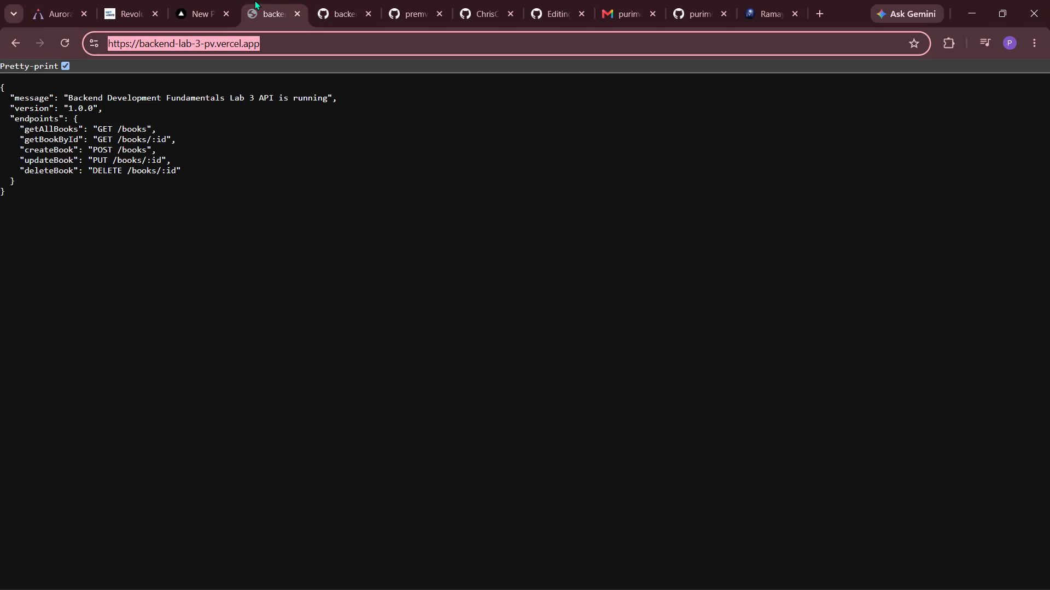
{"action": "left_click", "coordinate": [527, 148]}
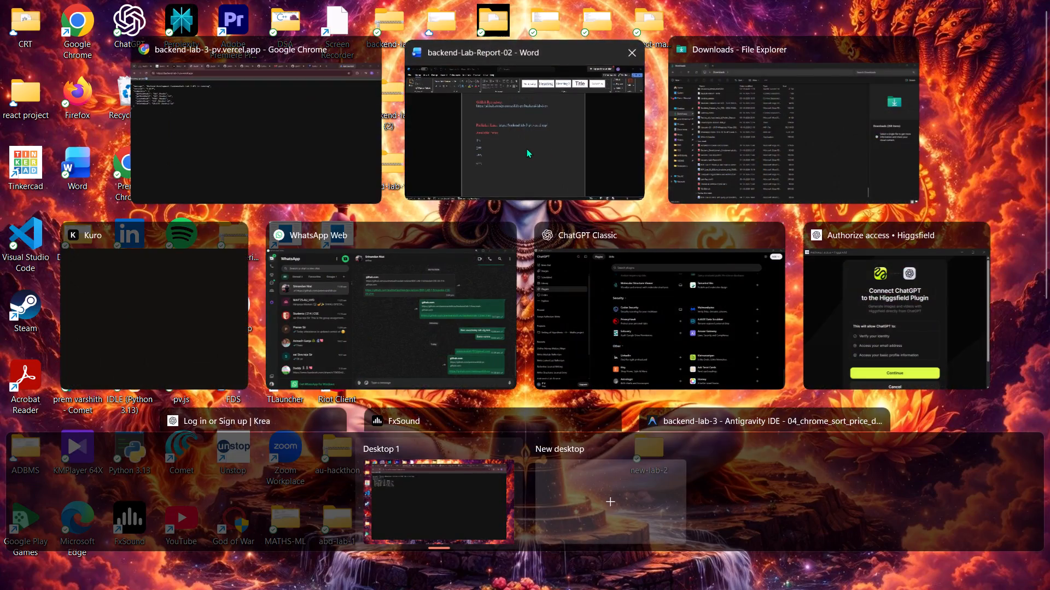
{"action": "scroll", "coordinate": [455, 279], "scroll_direction": "up", "scroll_amount": 8}
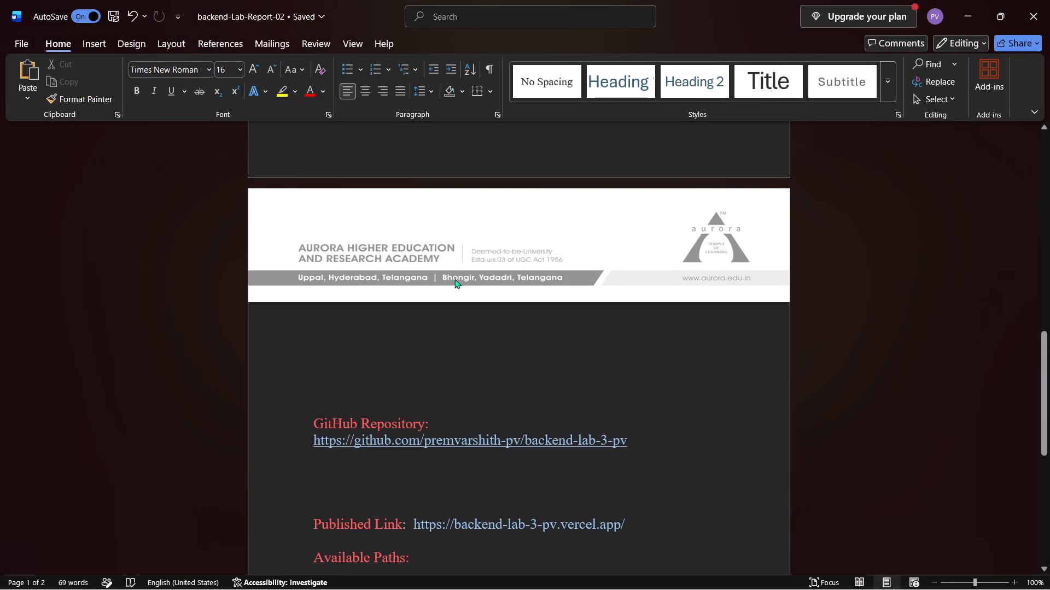
{"action": "scroll", "coordinate": [455, 279], "scroll_direction": "down", "scroll_amount": 7}
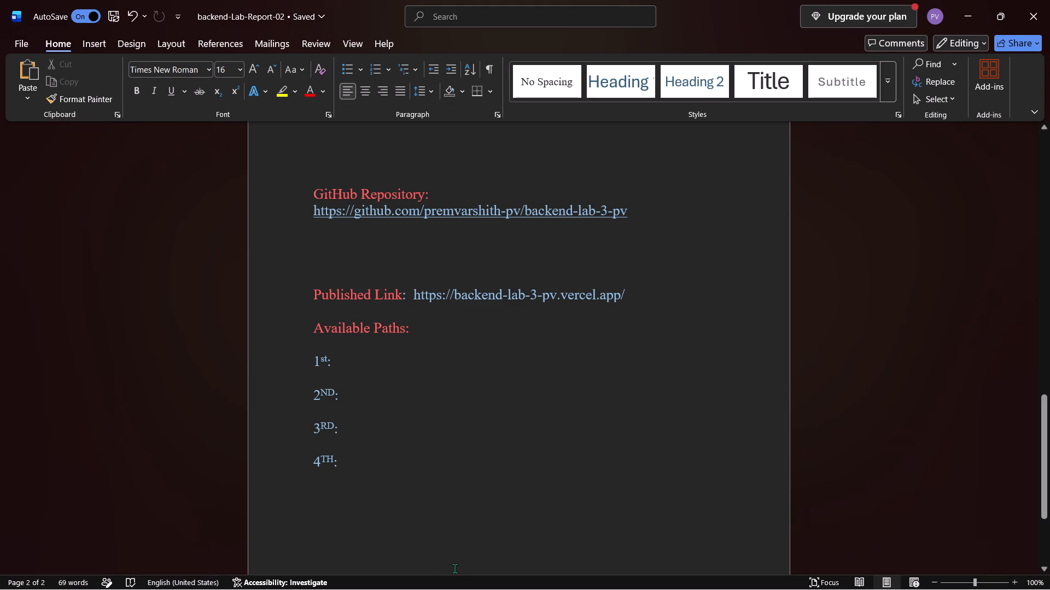
{"action": "left_click_drag", "start_coordinate": [349, 474], "coordinate": [306, 332]}
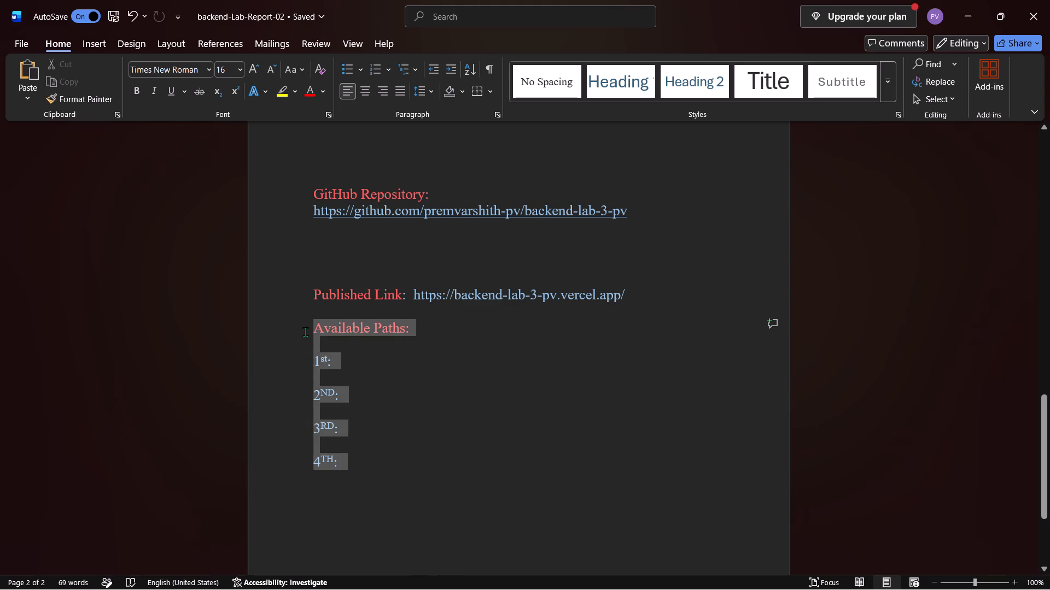
{"action": "left_click_drag", "start_coordinate": [306, 332], "coordinate": [305, 327]}
{"action": "left_click", "coordinate": [349, 363]}
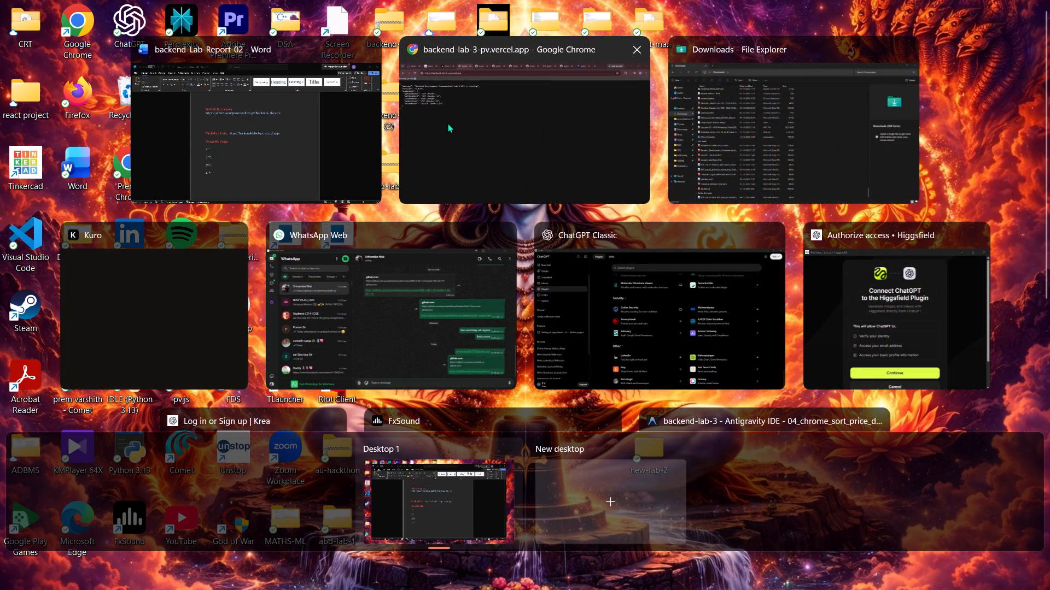
Go back to the repository's README in the browser and review the request paths in its test case table and Chrome Execution Screenshots list.
{"action": "left_click", "coordinate": [448, 123]}
{"action": "left_click", "coordinate": [376, 258]}
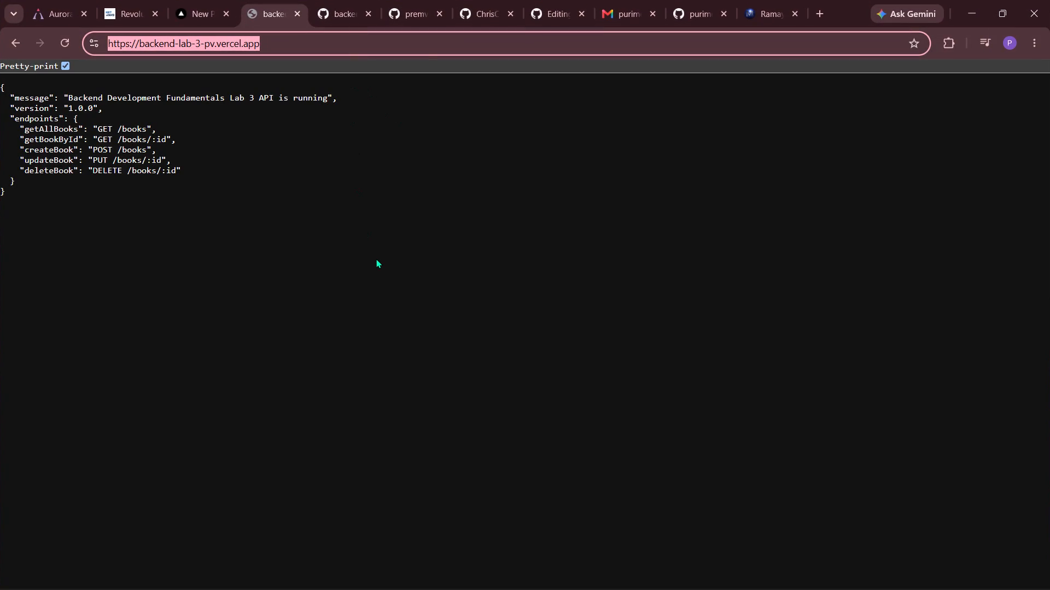
{"action": "left_click", "coordinate": [401, 0]}
{"action": "scroll", "coordinate": [350, 285], "scroll_direction": "up", "scroll_amount": 2}
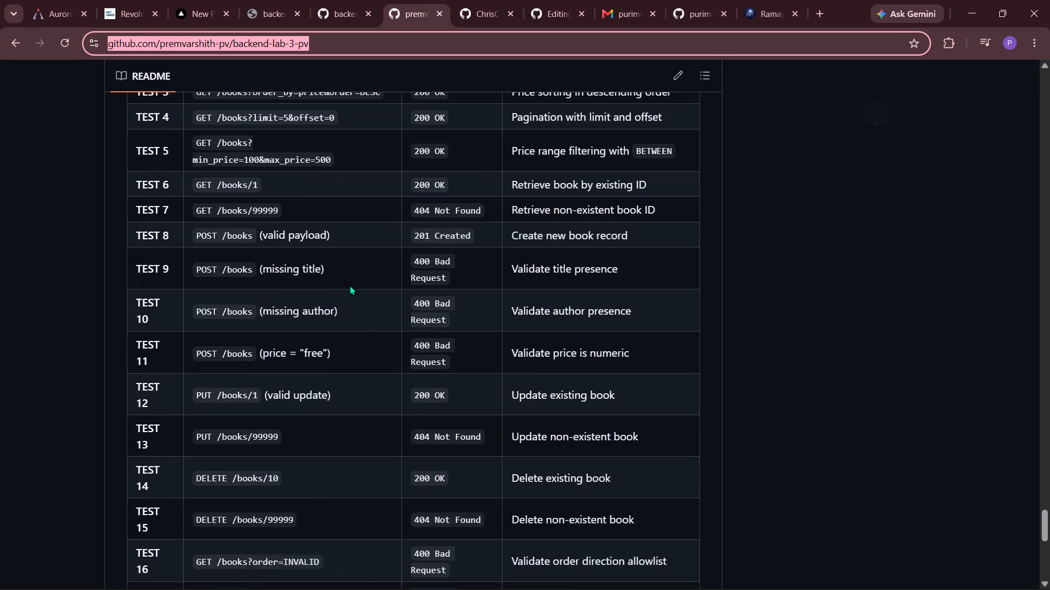
{"action": "scroll", "coordinate": [326, 286], "scroll_direction": "up", "scroll_amount": 2}
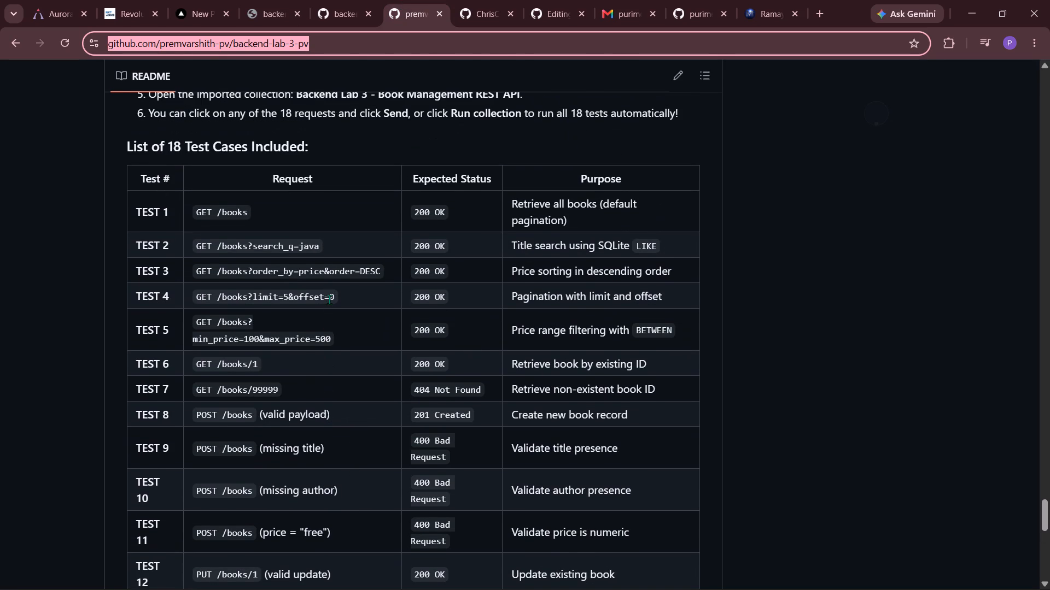
{"action": "scroll", "coordinate": [330, 300], "scroll_direction": "down", "scroll_amount": 8}
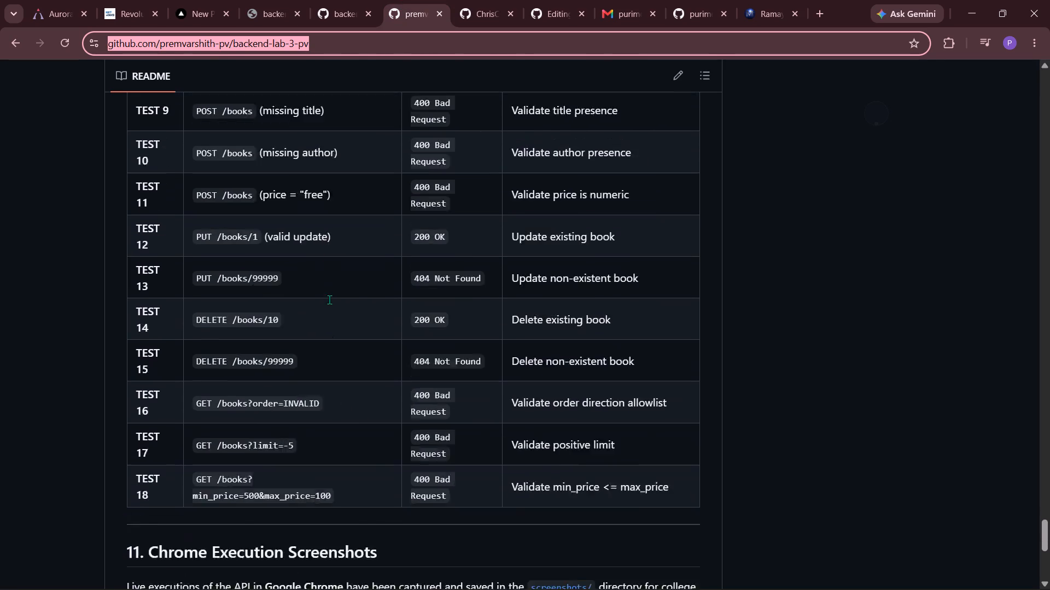
{"action": "scroll", "coordinate": [330, 300], "scroll_direction": "down", "scroll_amount": 4}
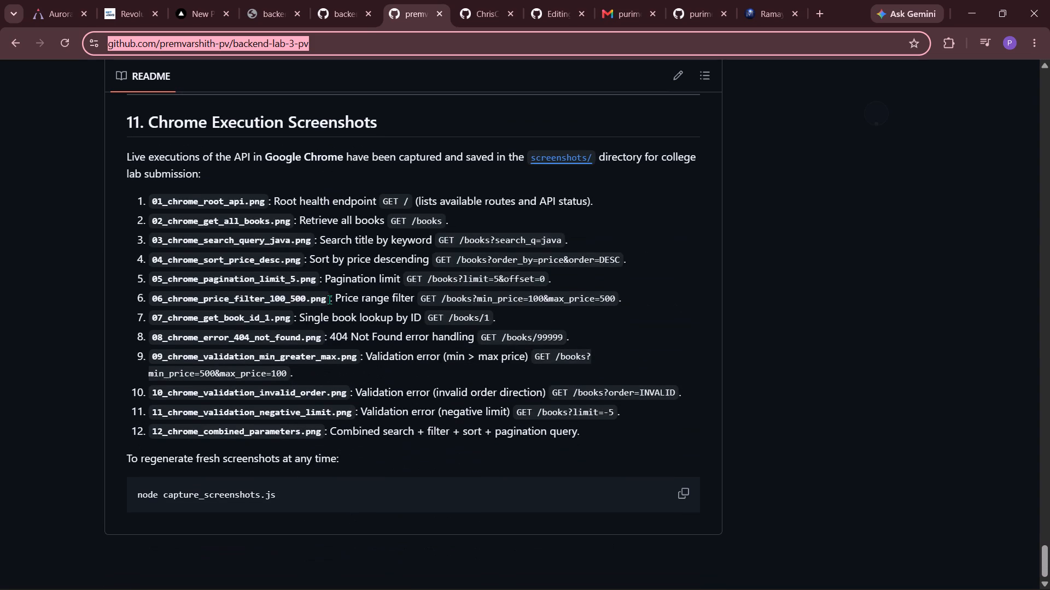
{"action": "scroll", "coordinate": [330, 300], "scroll_direction": "down", "scroll_amount": 13}
{"action": "scroll", "coordinate": [330, 300], "scroll_direction": "up", "scroll_amount": 13}
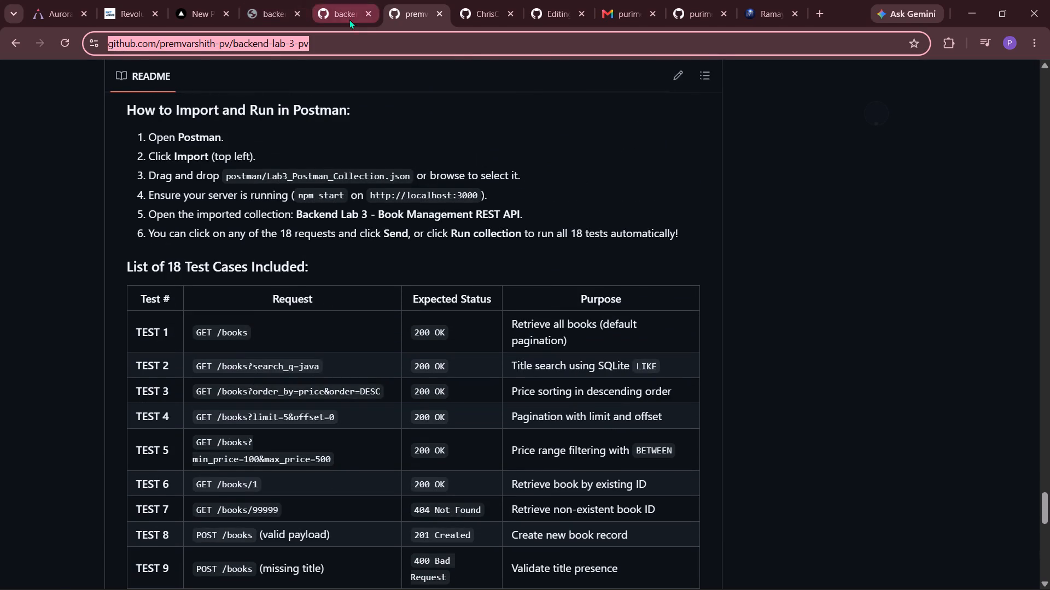
Return to the Word report and delete the Available Paths heading together with its four numbered entries.
{"action": "left_click", "coordinate": [509, 139]}
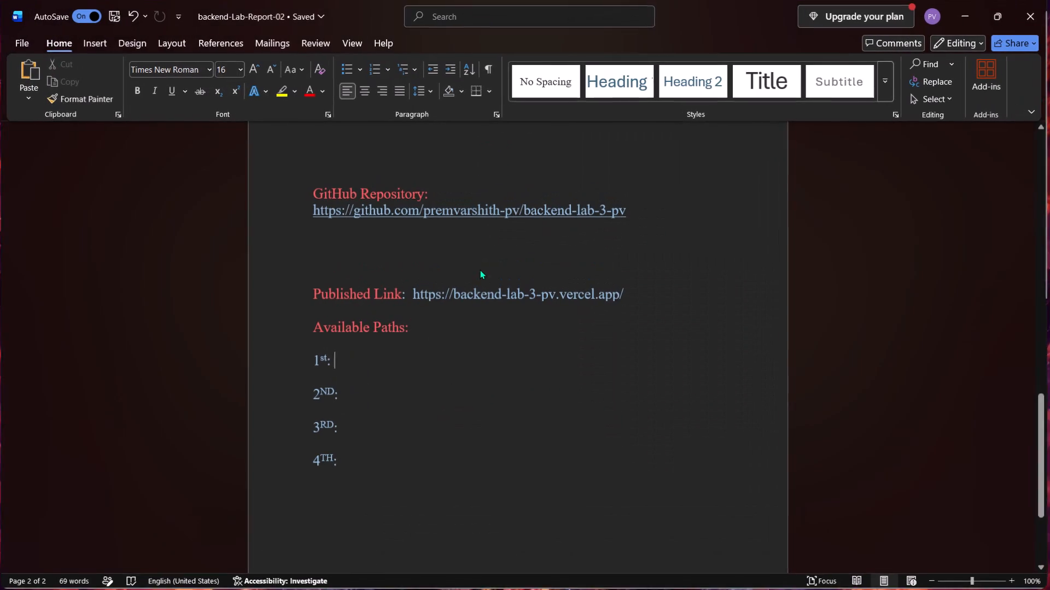
{"action": "left_click_drag", "start_coordinate": [357, 463], "coordinate": [312, 326]}
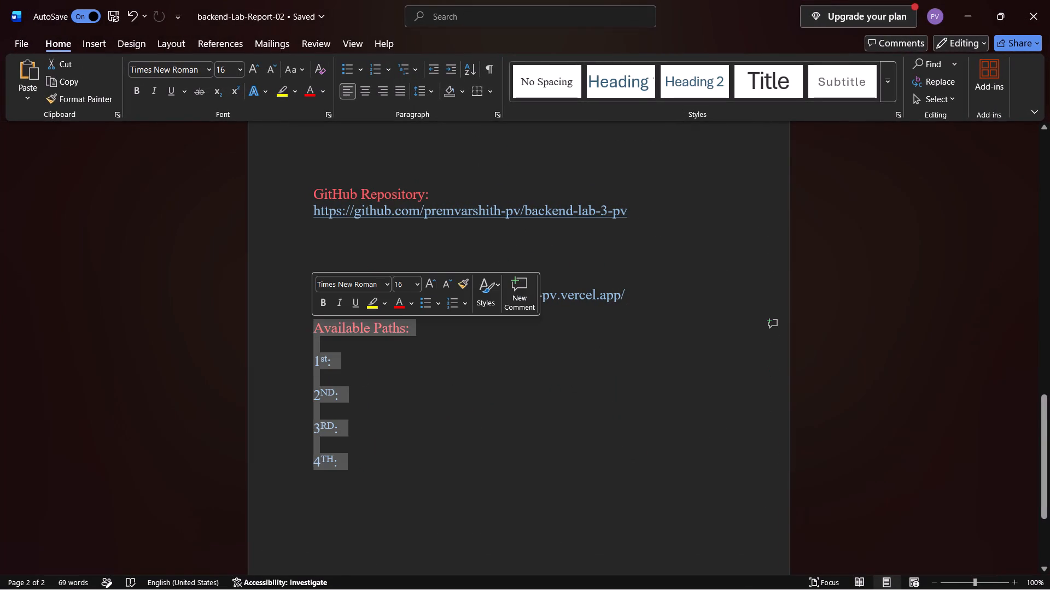
{"action": "key", "text": "BackSpace"}
Rename the report file as backend-Lab-Report-03.
{"action": "scroll", "coordinate": [424, 432], "scroll_direction": "up", "scroll_amount": 13}
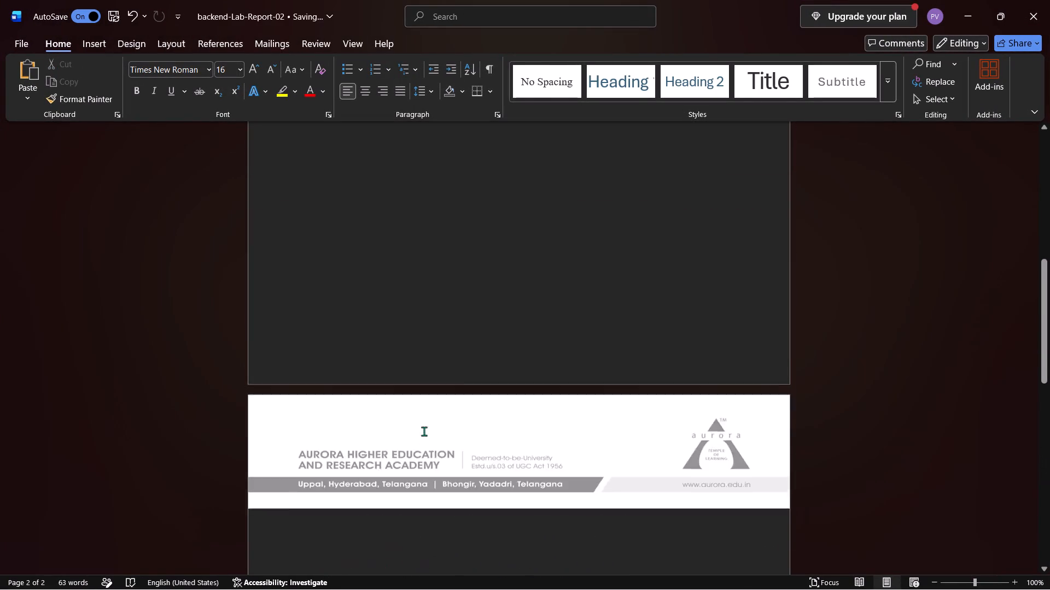
{"action": "scroll", "coordinate": [424, 432], "scroll_direction": "up", "scroll_amount": 19}
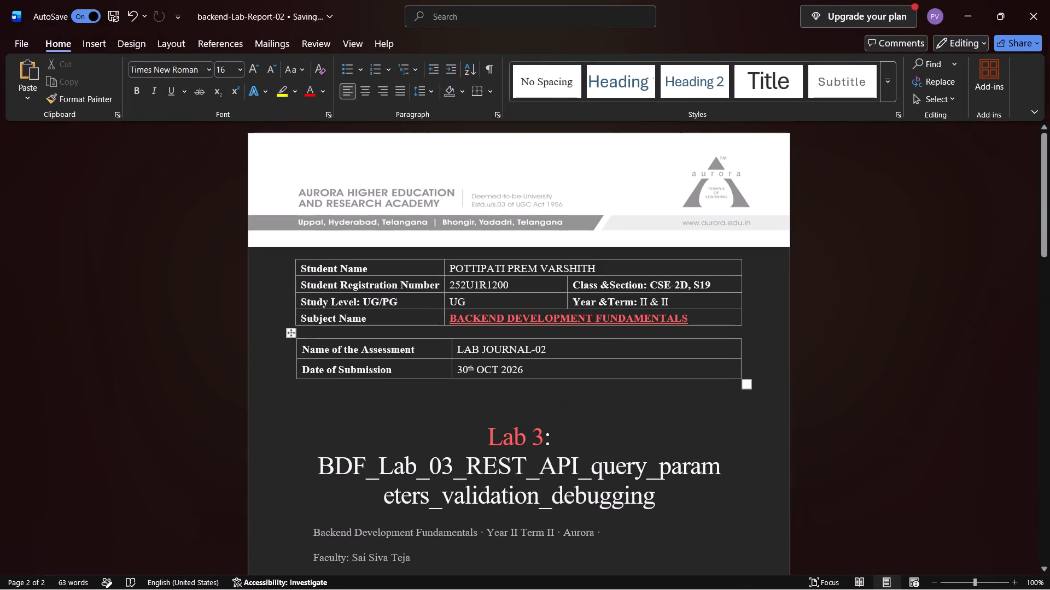
{"action": "left_click", "coordinate": [278, 11]}
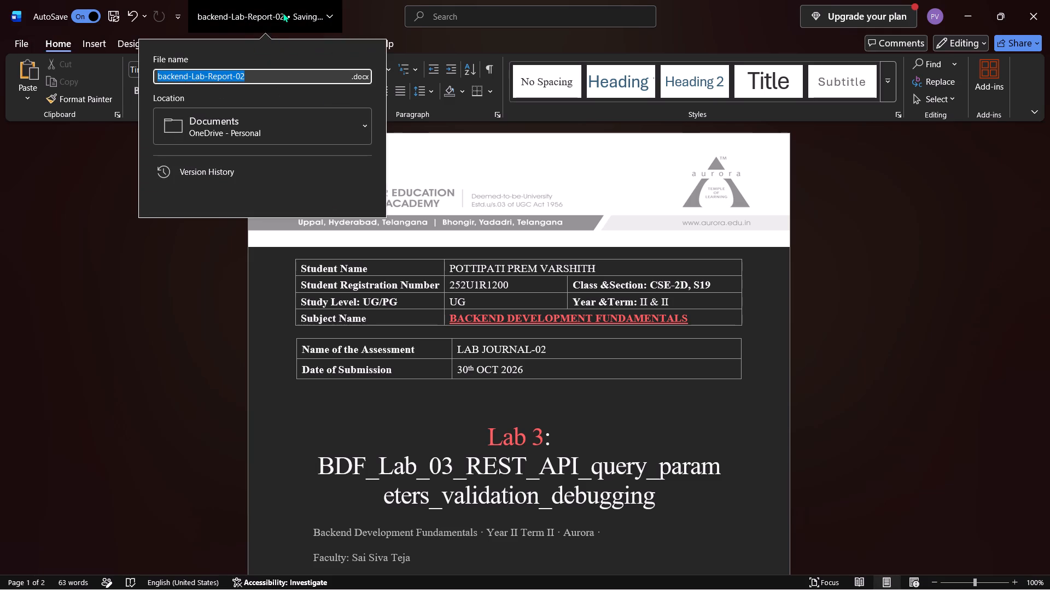
{"action": "left_click", "coordinate": [431, 403]}
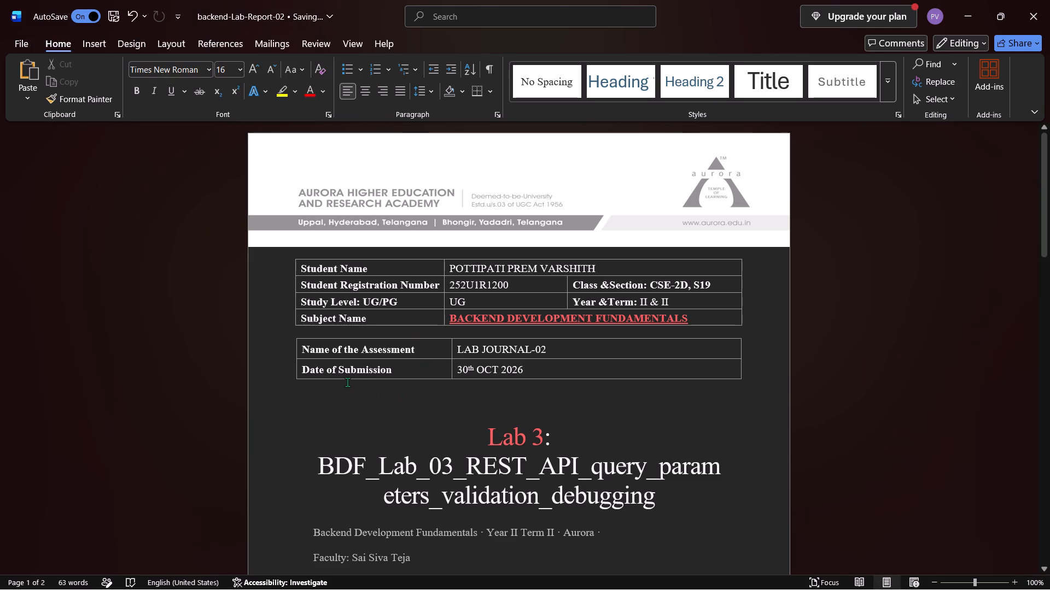
{"action": "scroll", "coordinate": [346, 381], "scroll_direction": "down", "scroll_amount": 3}
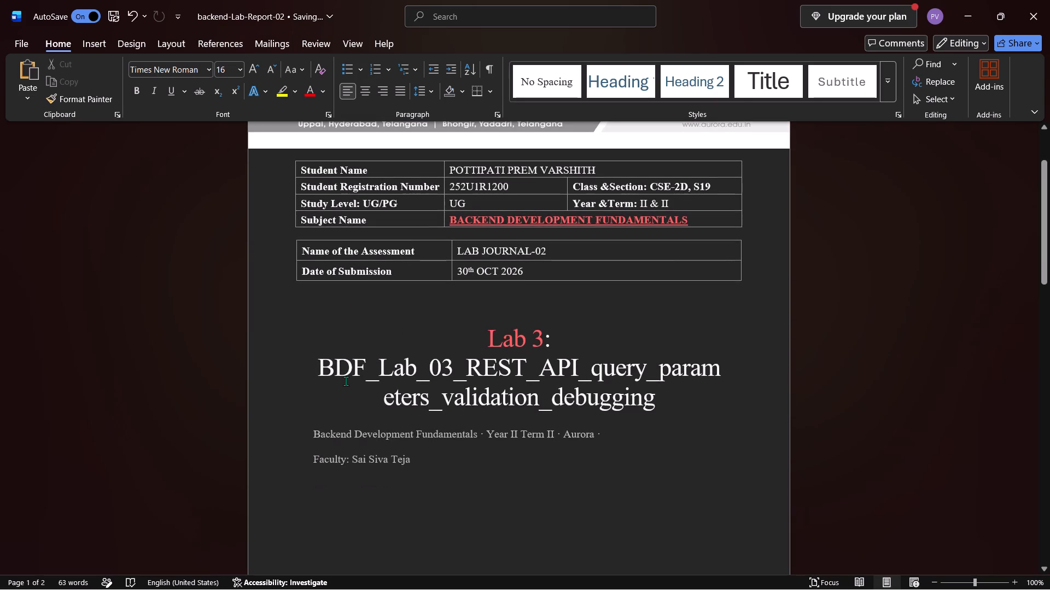
{"action": "scroll", "coordinate": [346, 381], "scroll_direction": "down", "scroll_amount": 11}
{"action": "scroll", "coordinate": [346, 381], "scroll_direction": "up", "scroll_amount": 7}
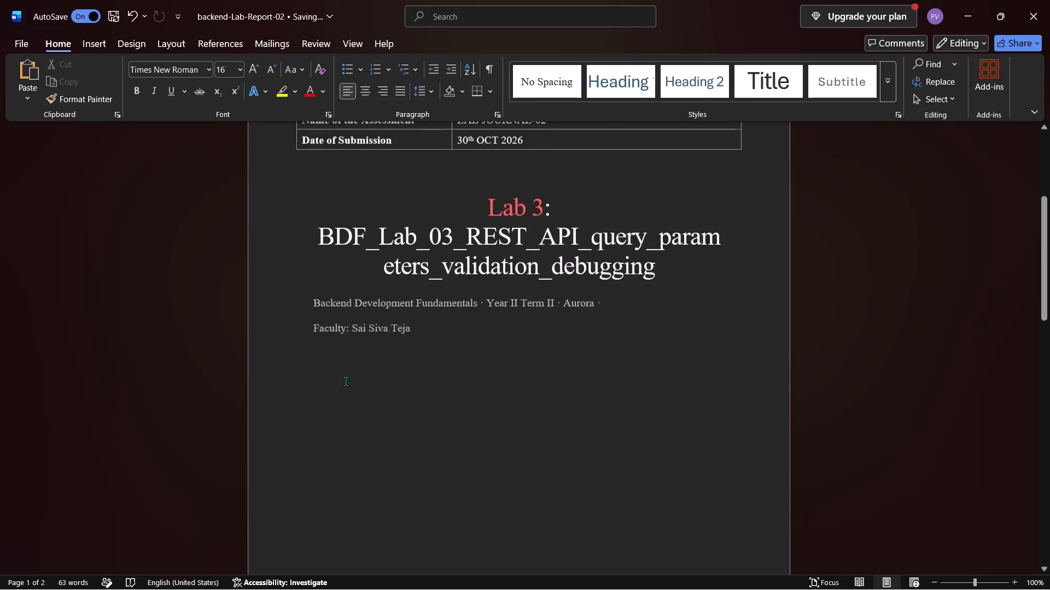
{"action": "scroll", "coordinate": [346, 381], "scroll_direction": "up", "scroll_amount": 7}
{"action": "left_click", "coordinate": [323, 20]}
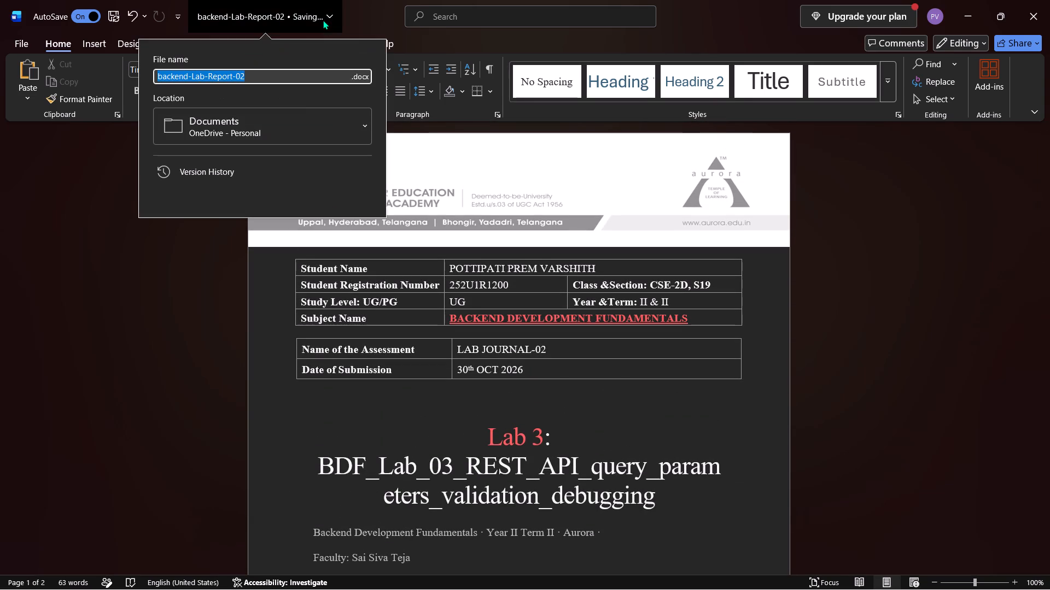
{"action": "left_click", "coordinate": [270, 73]}
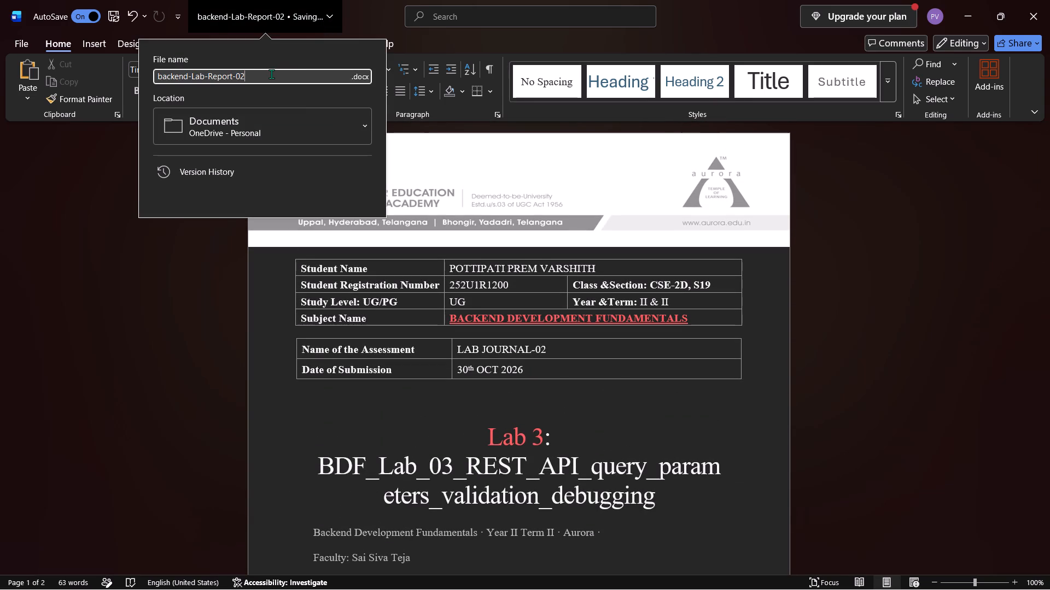
{"action": "key", "text": "BackSpace"}
{"action": "key", "text": "3"}
{"action": "key", "text": "Return"}
Export the report as a PDF named backend-Lab-Report-03 with standard optimization, set to open after publishing.
{"action": "scroll", "coordinate": [476, 398], "scroll_direction": "down", "scroll_amount": 9}
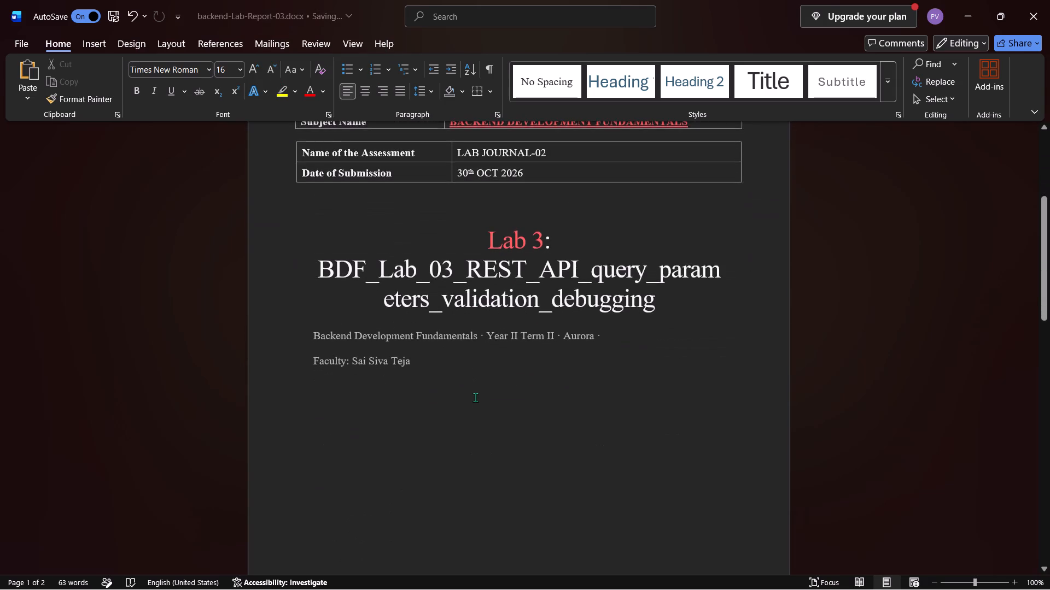
{"action": "scroll", "coordinate": [476, 398], "scroll_direction": "down", "scroll_amount": 19}
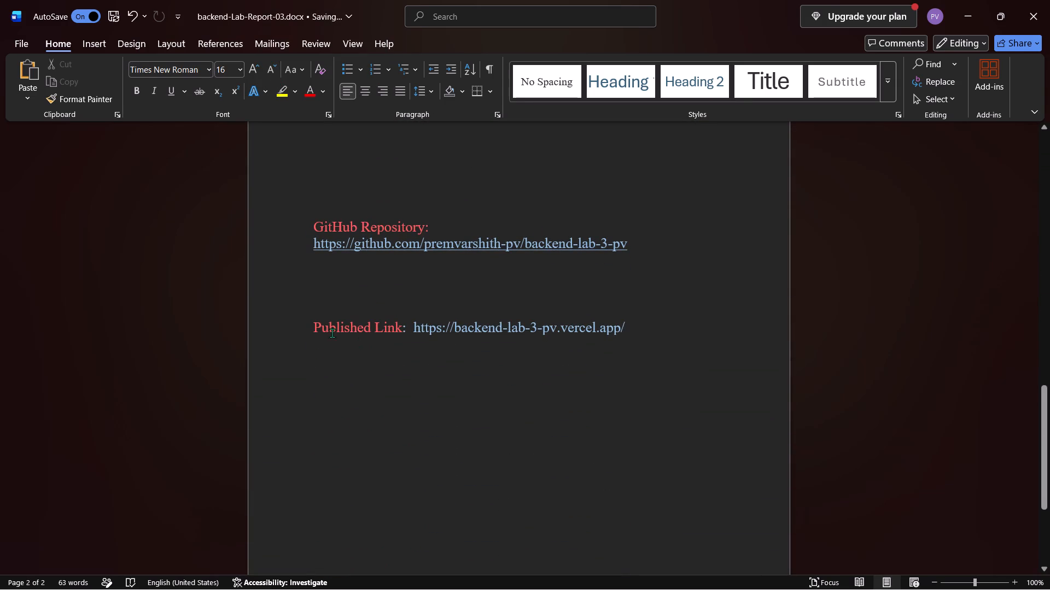
{"action": "left_click", "coordinate": [17, 44]}
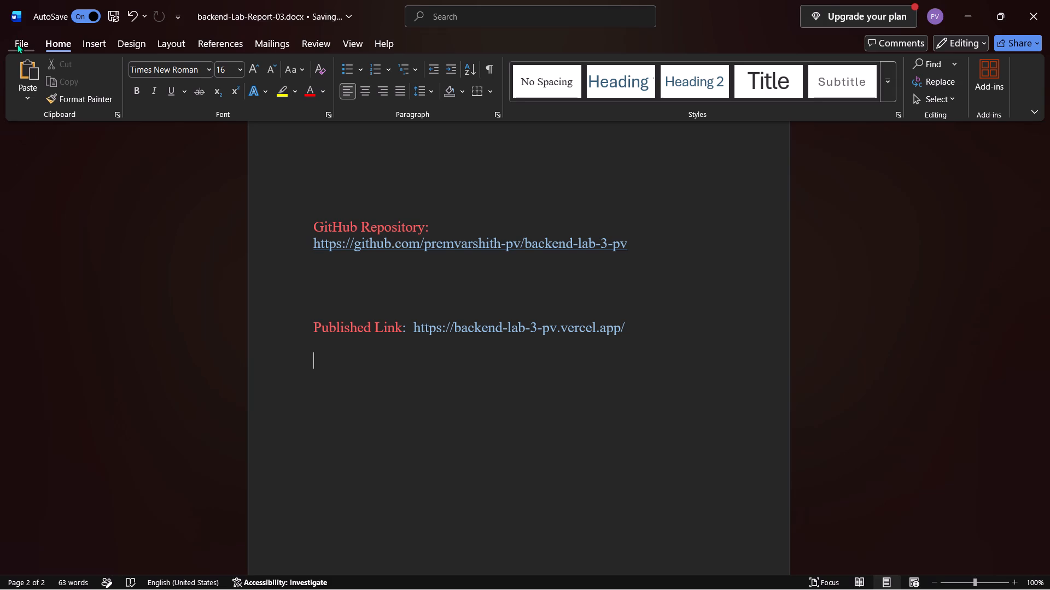
{"action": "left_click", "coordinate": [56, 288]}
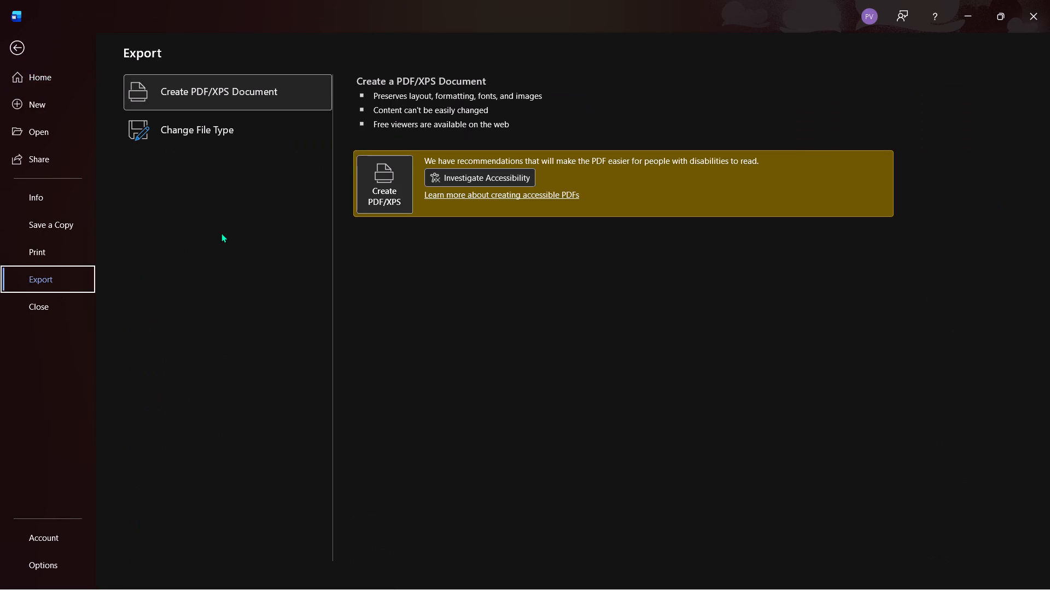
{"action": "left_click", "coordinate": [402, 170]}
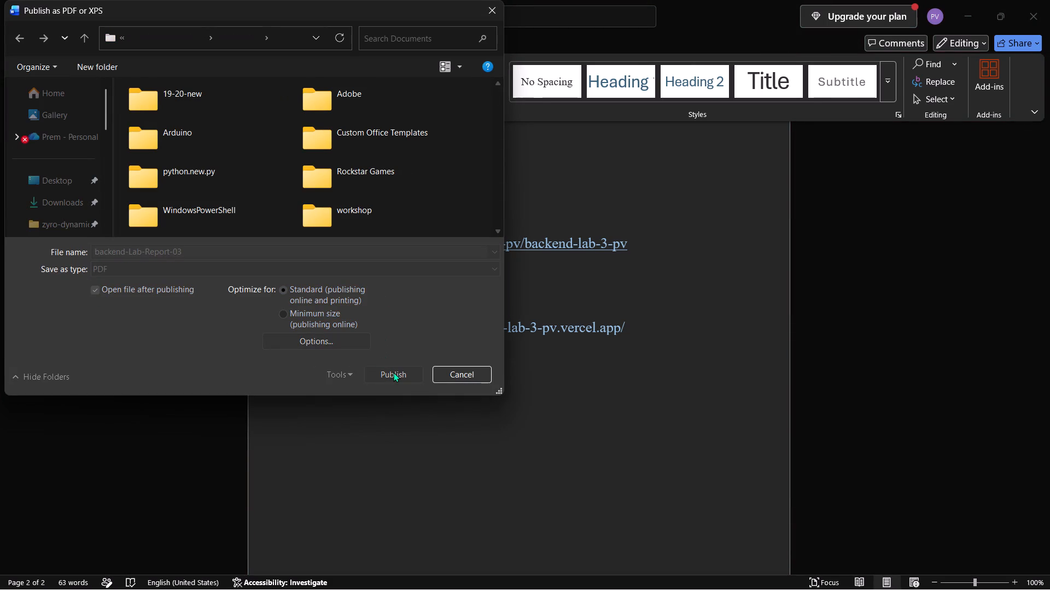
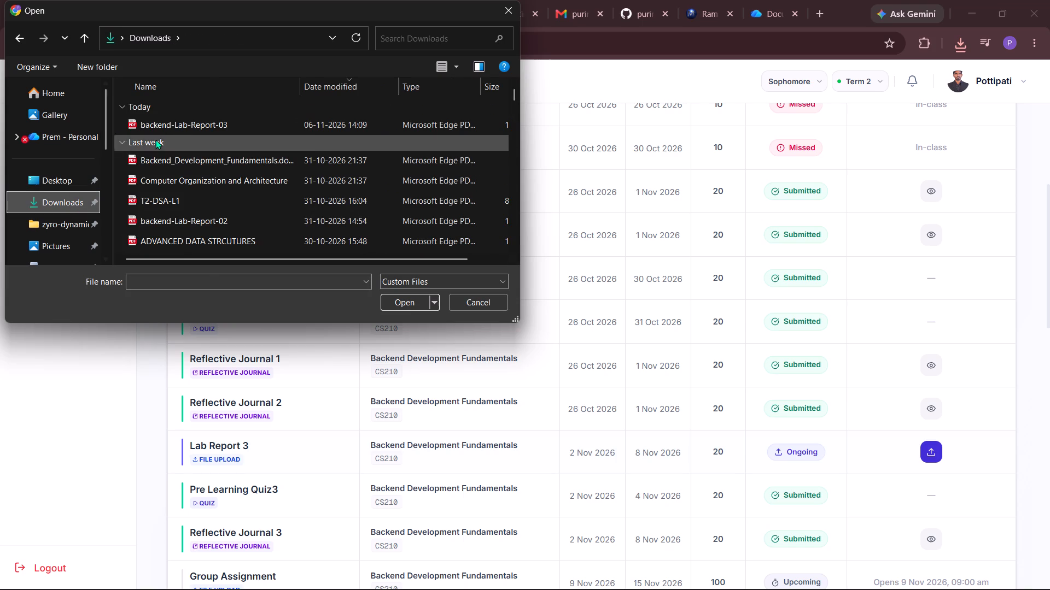
{"action": "left_click", "coordinate": [174, 126]}
{"action": "left_click", "coordinate": [400, 302]}
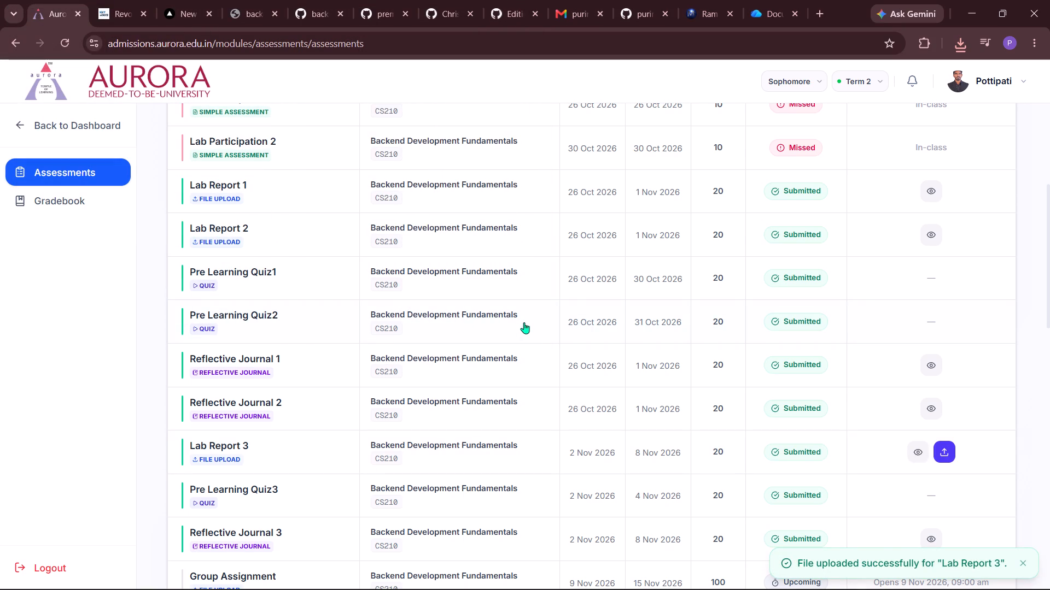
Review the submission statuses and due dates in the Backend Development Fundamentals assessment list, reopening it by way of the dashboard.
{"action": "scroll", "coordinate": [697, 337], "scroll_direction": "up", "scroll_amount": 5}
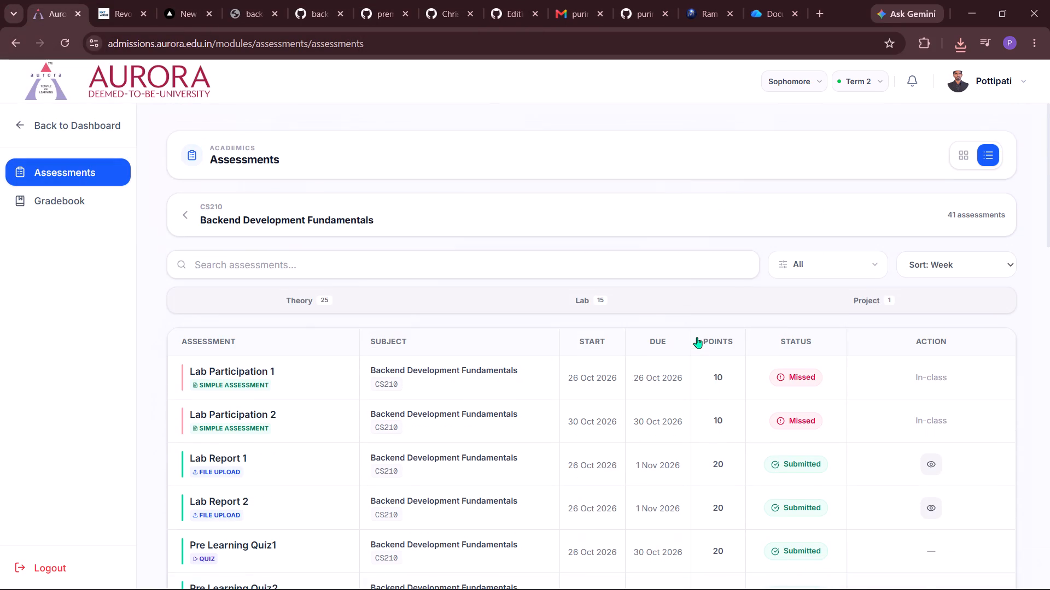
{"action": "scroll", "coordinate": [697, 337], "scroll_direction": "up", "scroll_amount": 1}
{"action": "scroll", "coordinate": [697, 337], "scroll_direction": "down", "scroll_amount": 4}
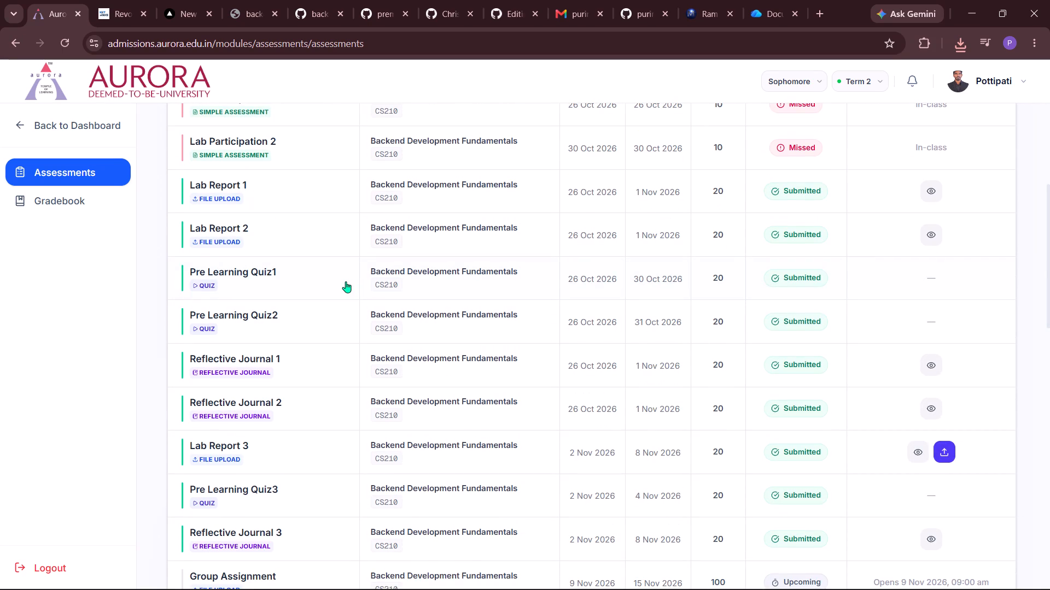
{"action": "scroll", "coordinate": [346, 281], "scroll_direction": "down", "scroll_amount": 2}
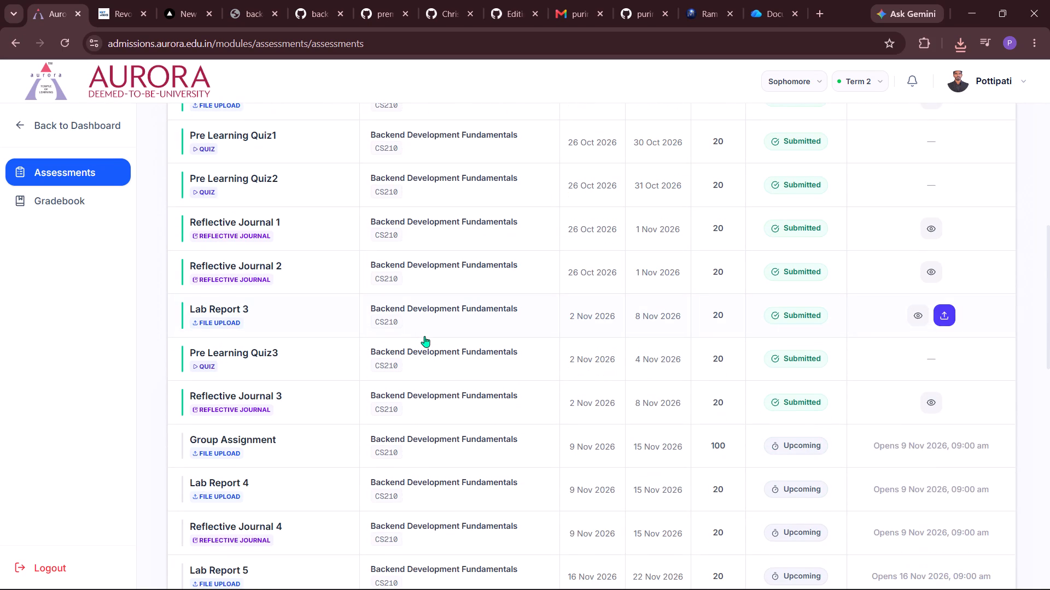
{"action": "left_click", "coordinate": [15, 123]}
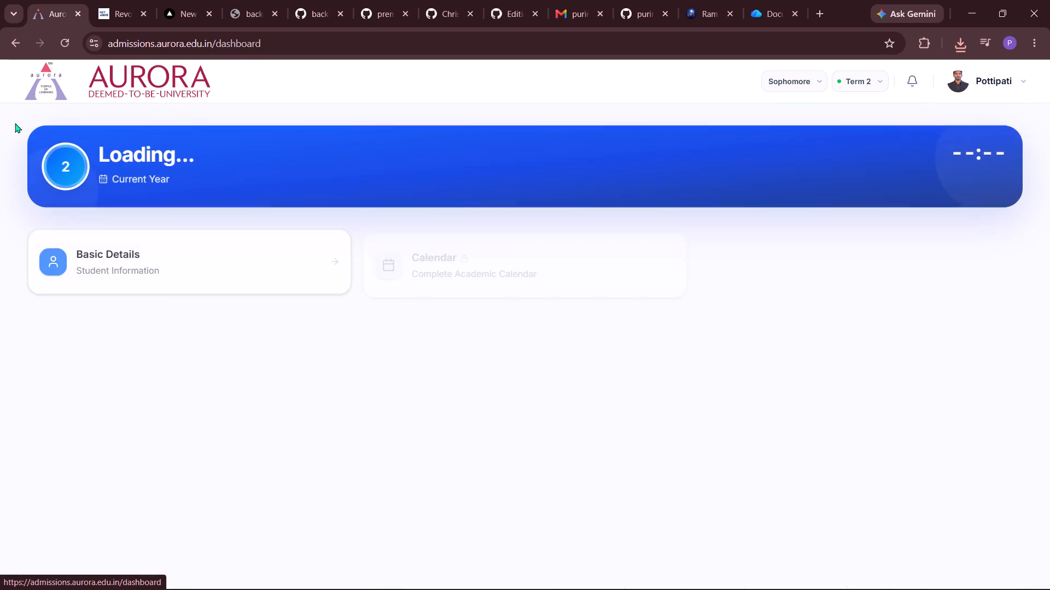
{"action": "left_click", "coordinate": [291, 342]}
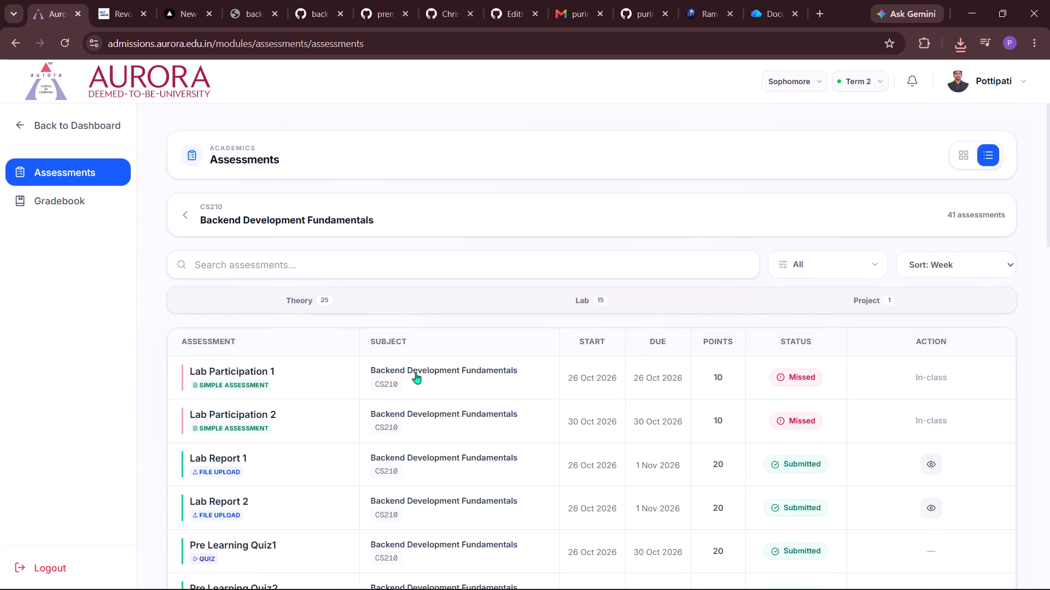
{"action": "scroll", "coordinate": [600, 395], "scroll_direction": "down", "scroll_amount": 5}
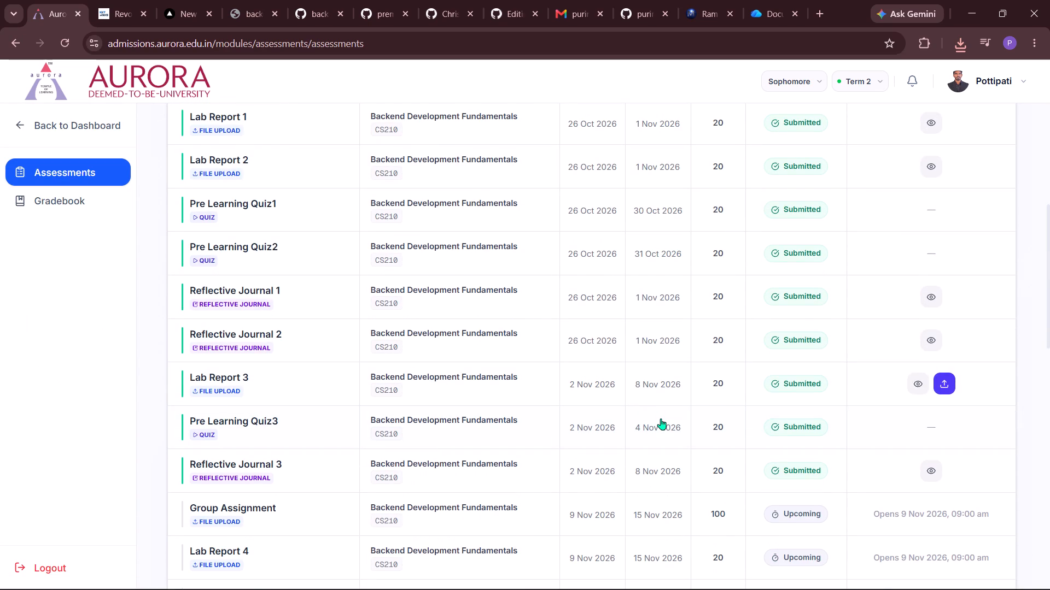
{"action": "scroll", "coordinate": [661, 418], "scroll_direction": "down", "scroll_amount": 3}
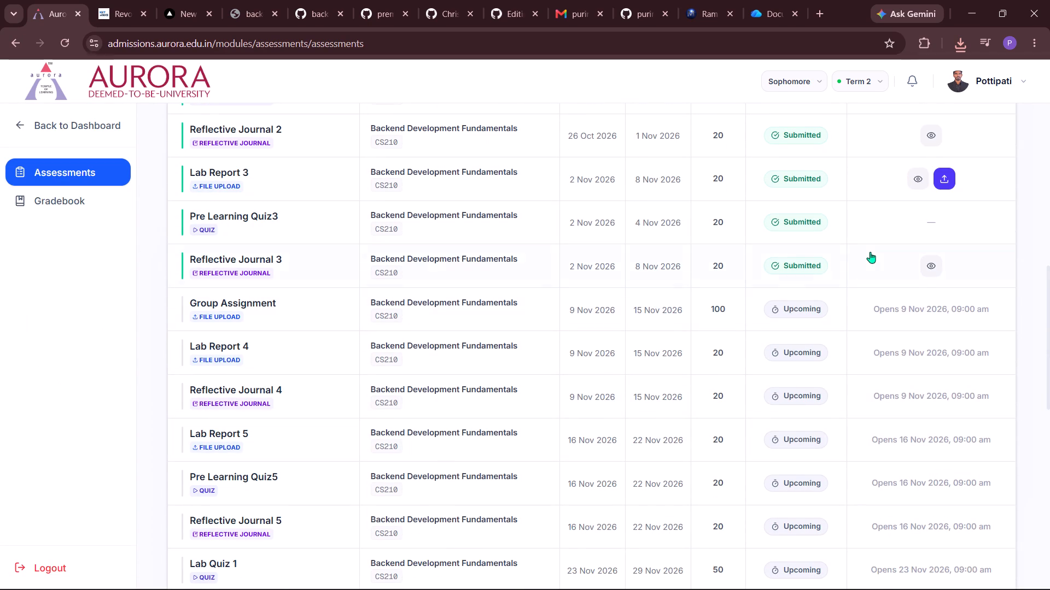
{"action": "scroll", "coordinate": [905, 262], "scroll_direction": "up", "scroll_amount": 3}
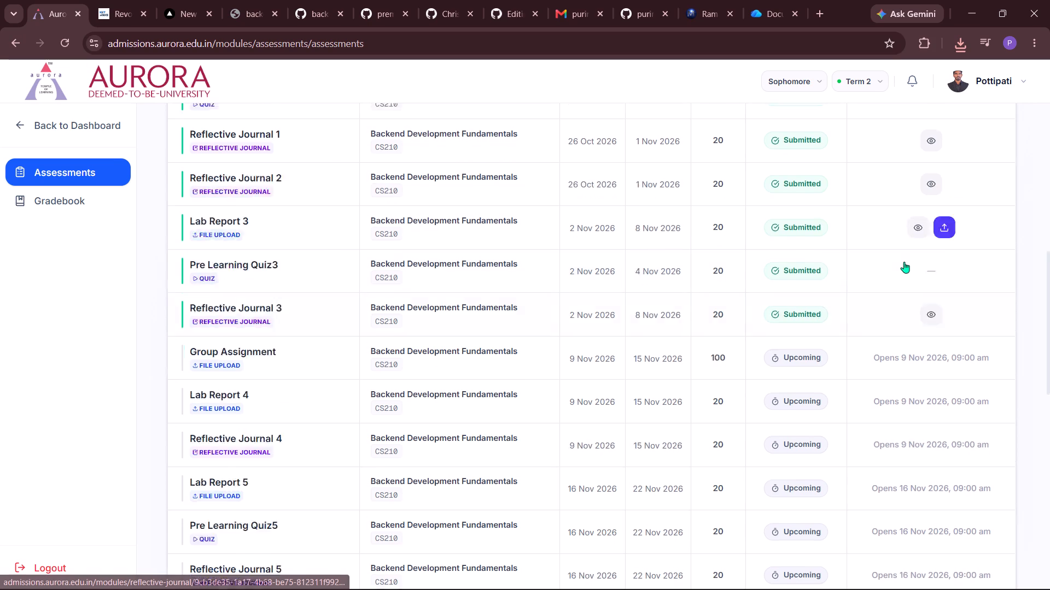
{"action": "scroll", "coordinate": [905, 262], "scroll_direction": "up", "scroll_amount": 3}
{"action": "left_click", "coordinate": [873, 89]}
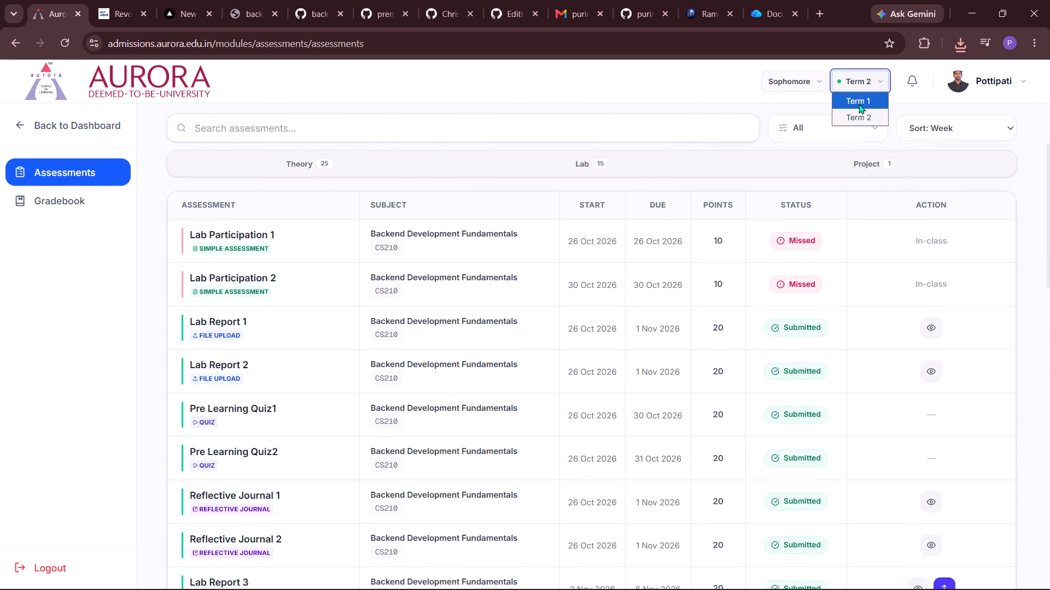
{"action": "left_click", "coordinate": [902, 335]}
{"action": "scroll", "coordinate": [902, 335], "scroll_direction": "down", "scroll_amount": 4}
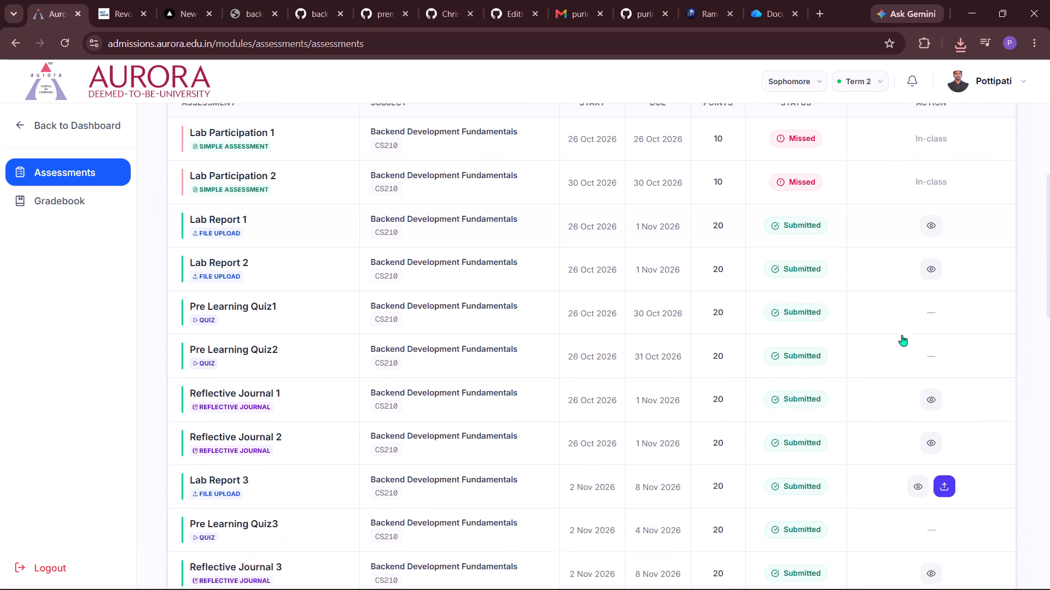
{"action": "scroll", "coordinate": [902, 335], "scroll_direction": "down", "scroll_amount": 17}
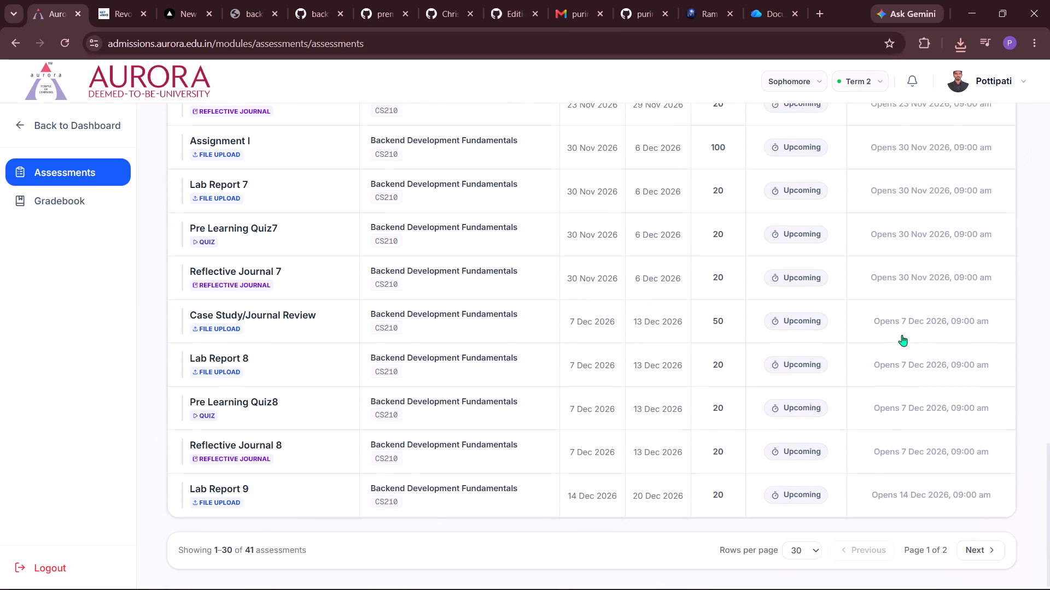
{"action": "scroll", "coordinate": [902, 335], "scroll_direction": "down", "scroll_amount": 7}
{"action": "scroll", "coordinate": [902, 335], "scroll_direction": "up", "scroll_amount": 16}
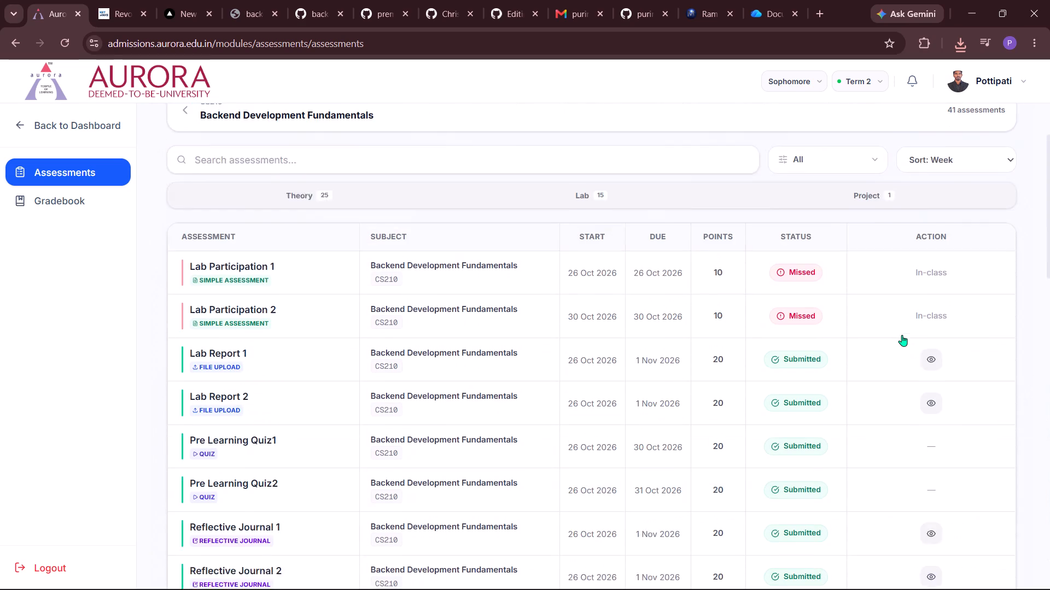